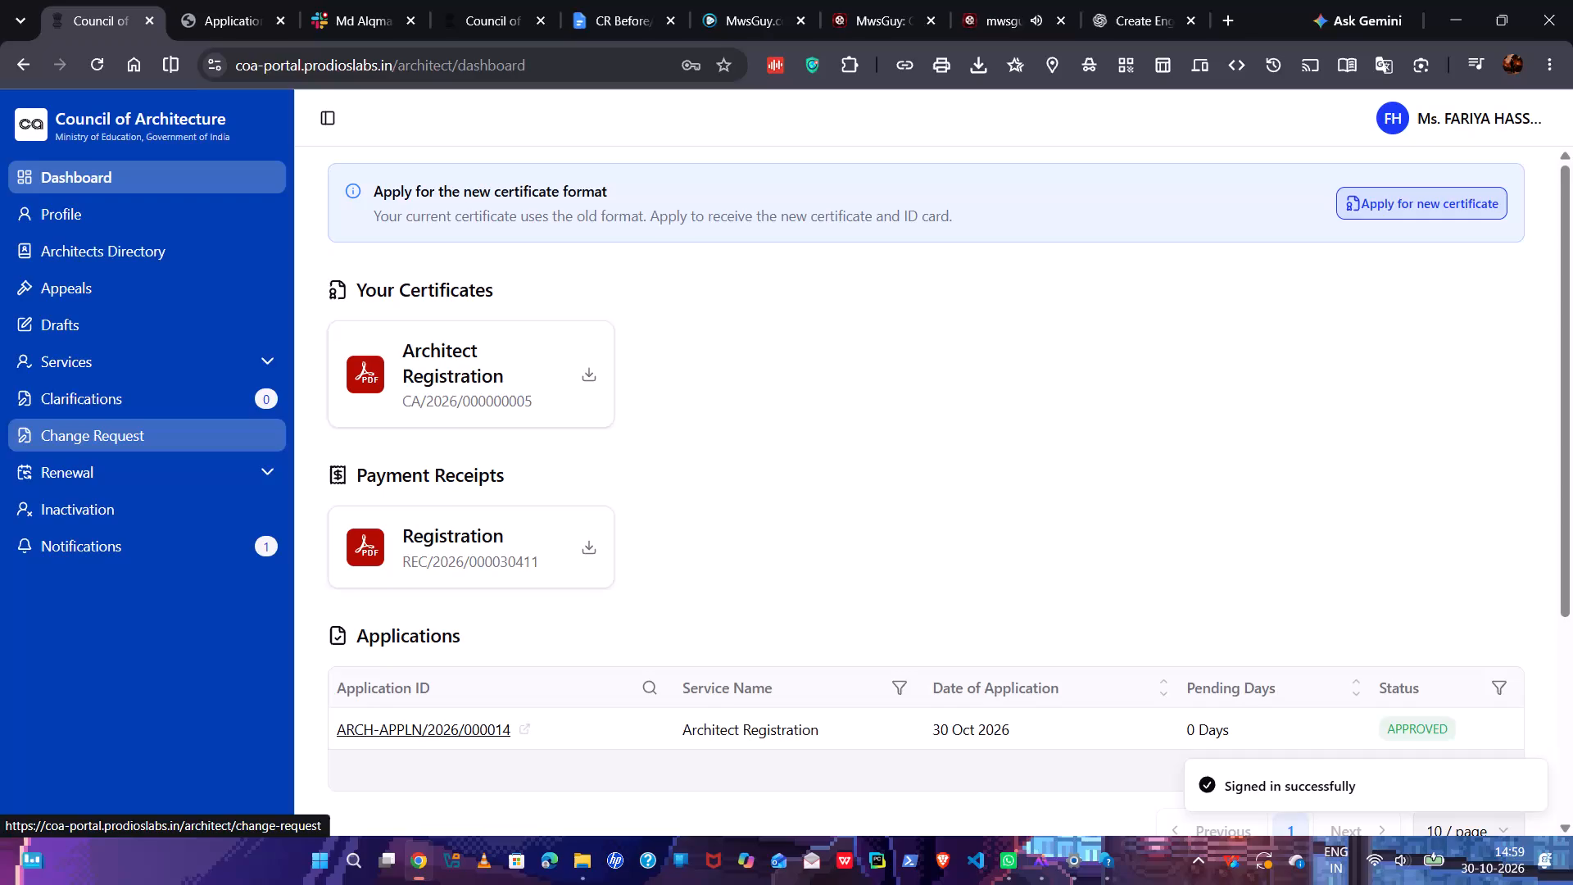
Submit a new-format certificate request from Renewal, choosing No to continue with the current photo and signature.
left_click(215, 453)
left_click(222, 485)
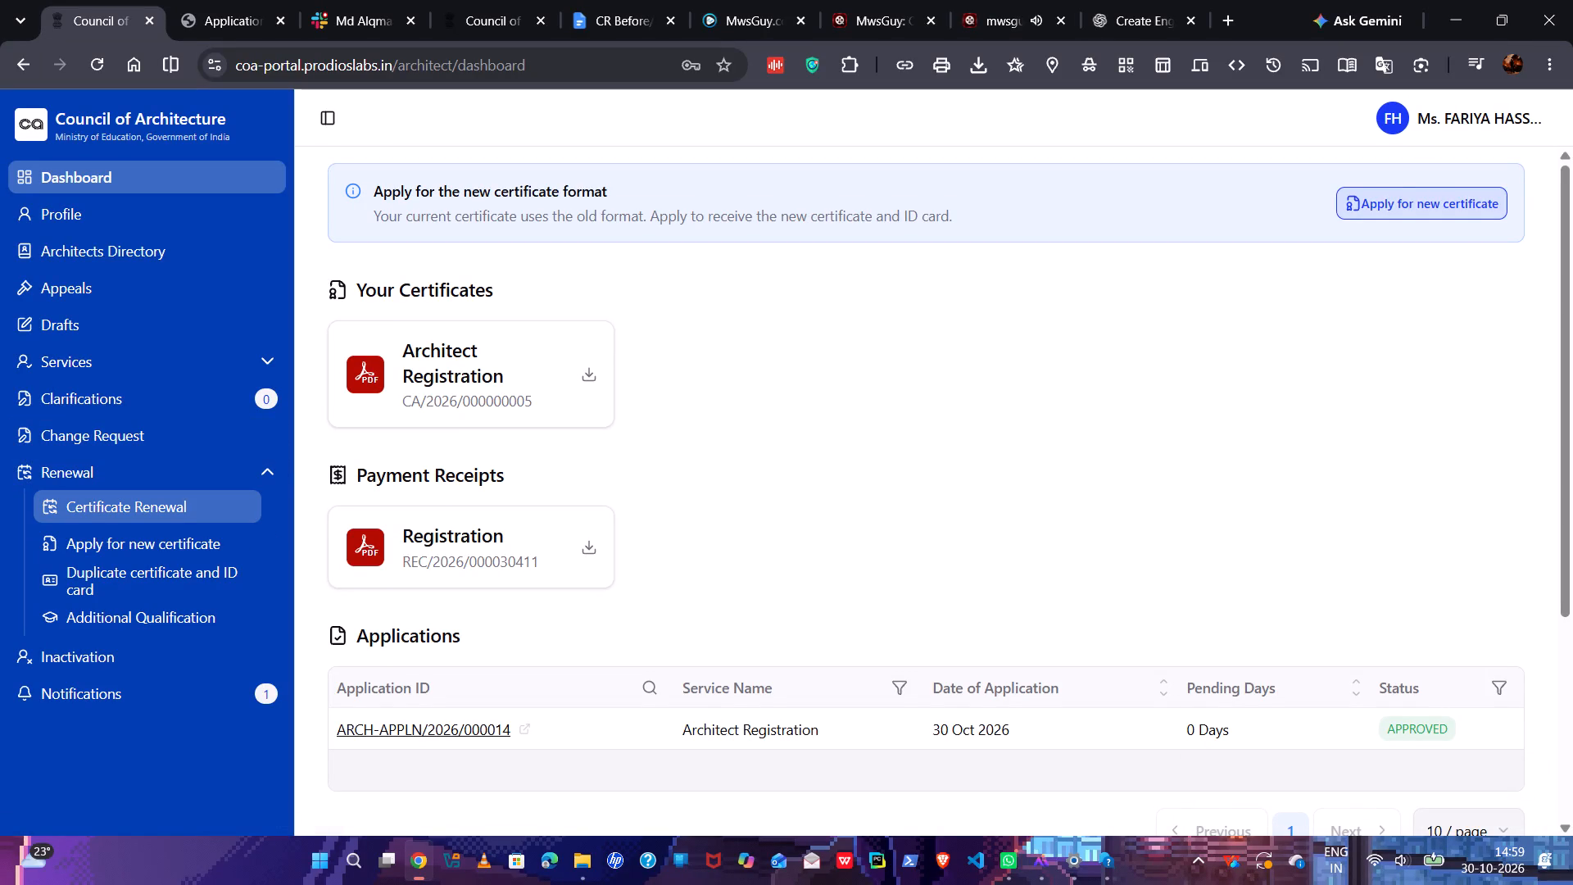
left_click(134, 556)
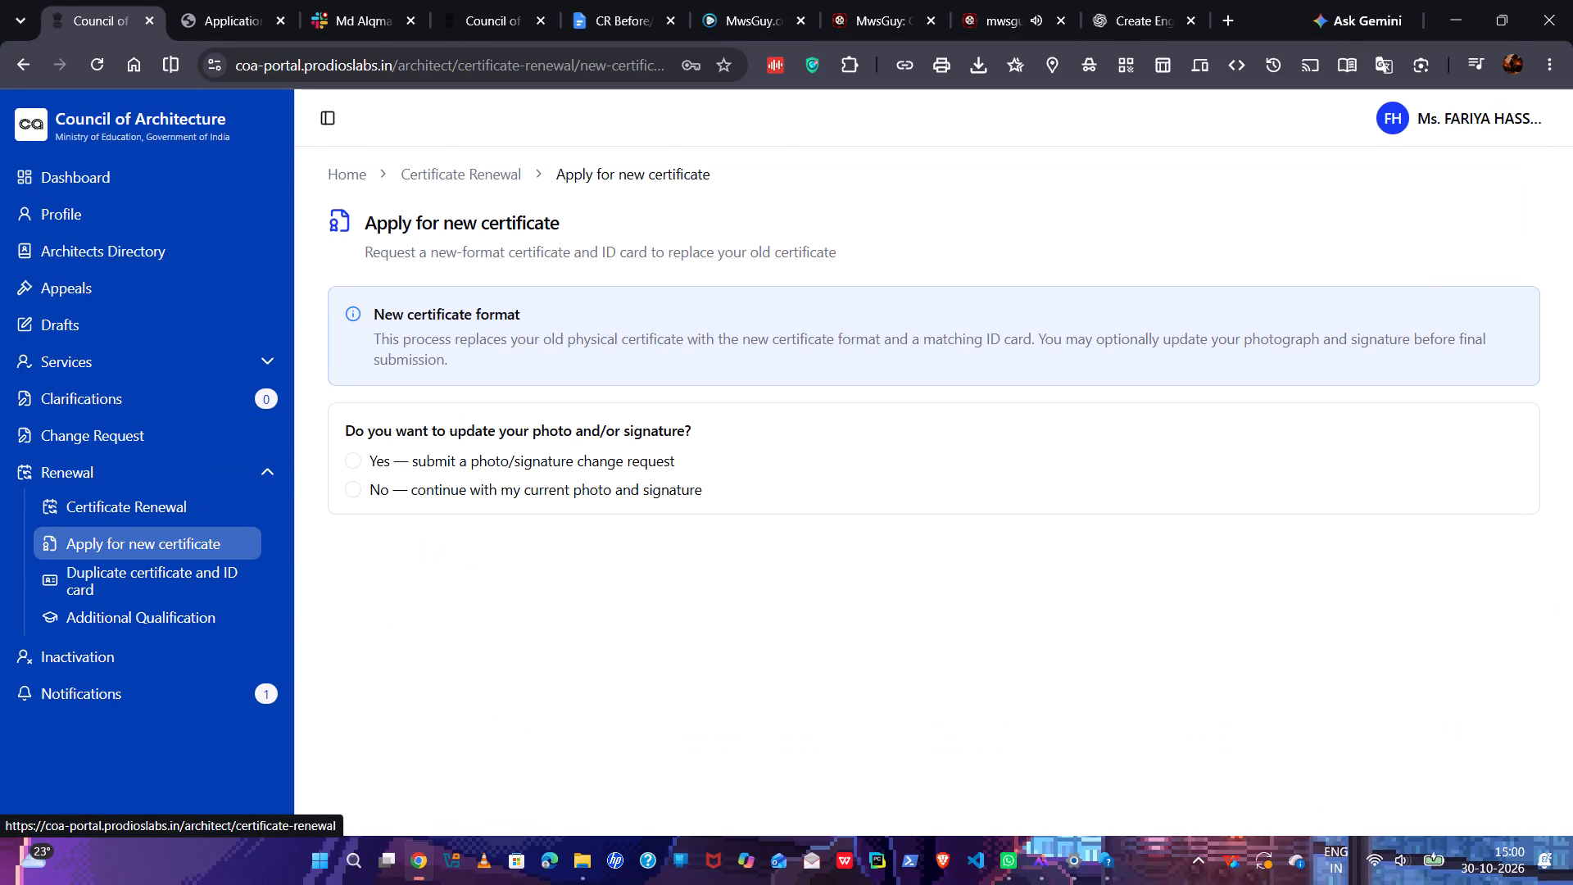
left_click(347, 492)
scroll(508, 585, "down", 3)
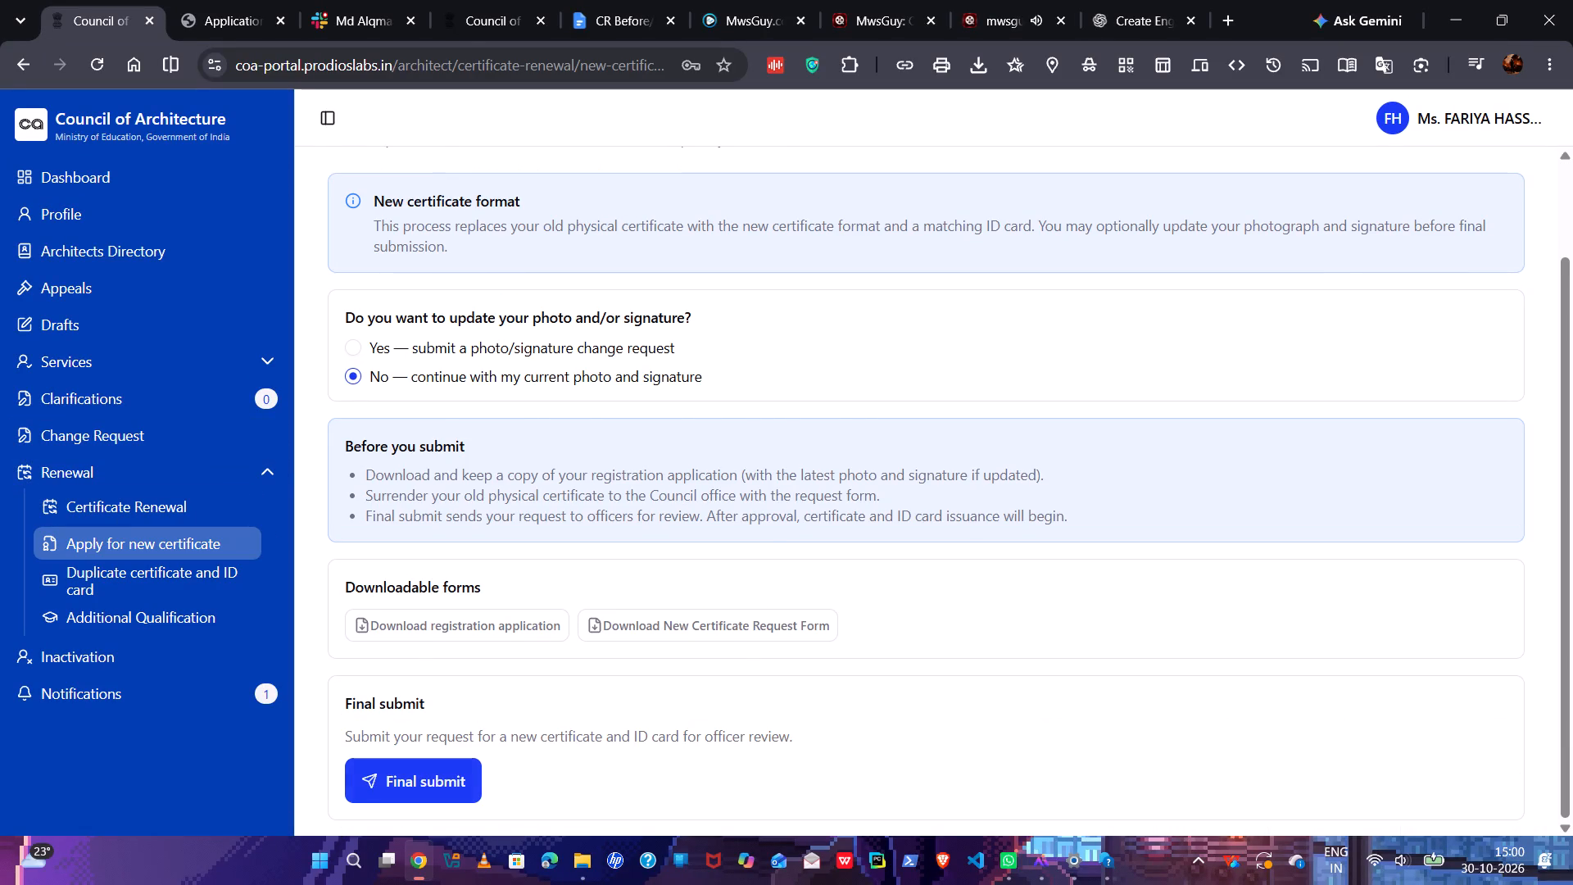
left_click(438, 773)
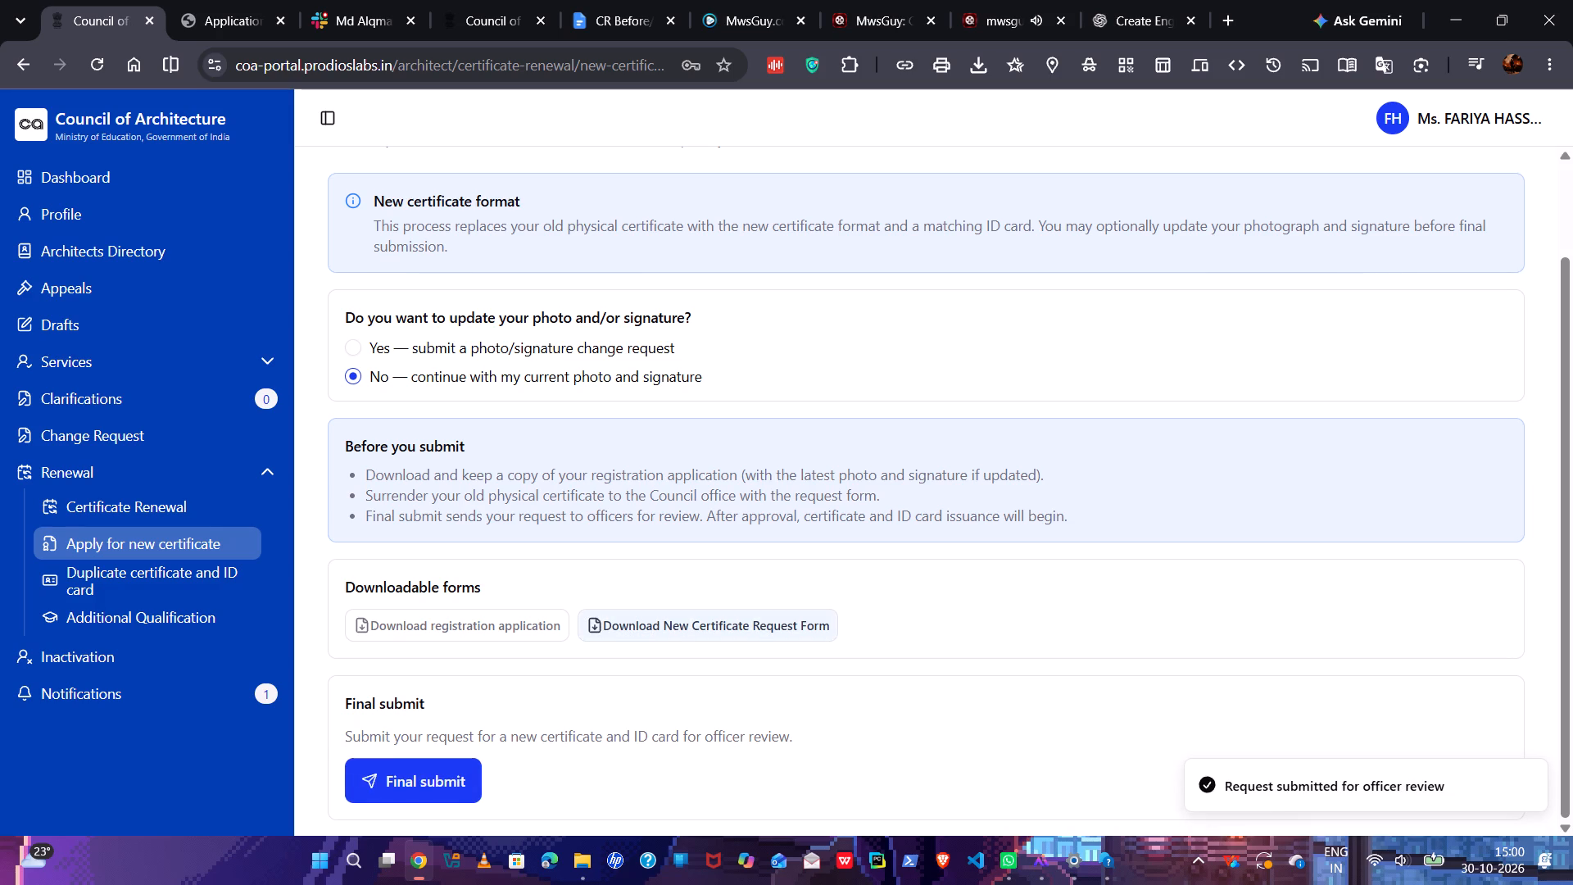
Start a duplicate certificate and ID card request with reason "I lost it" and upload Screenshot2026_06_28202752.png as the affidavit.
left_click(151, 501)
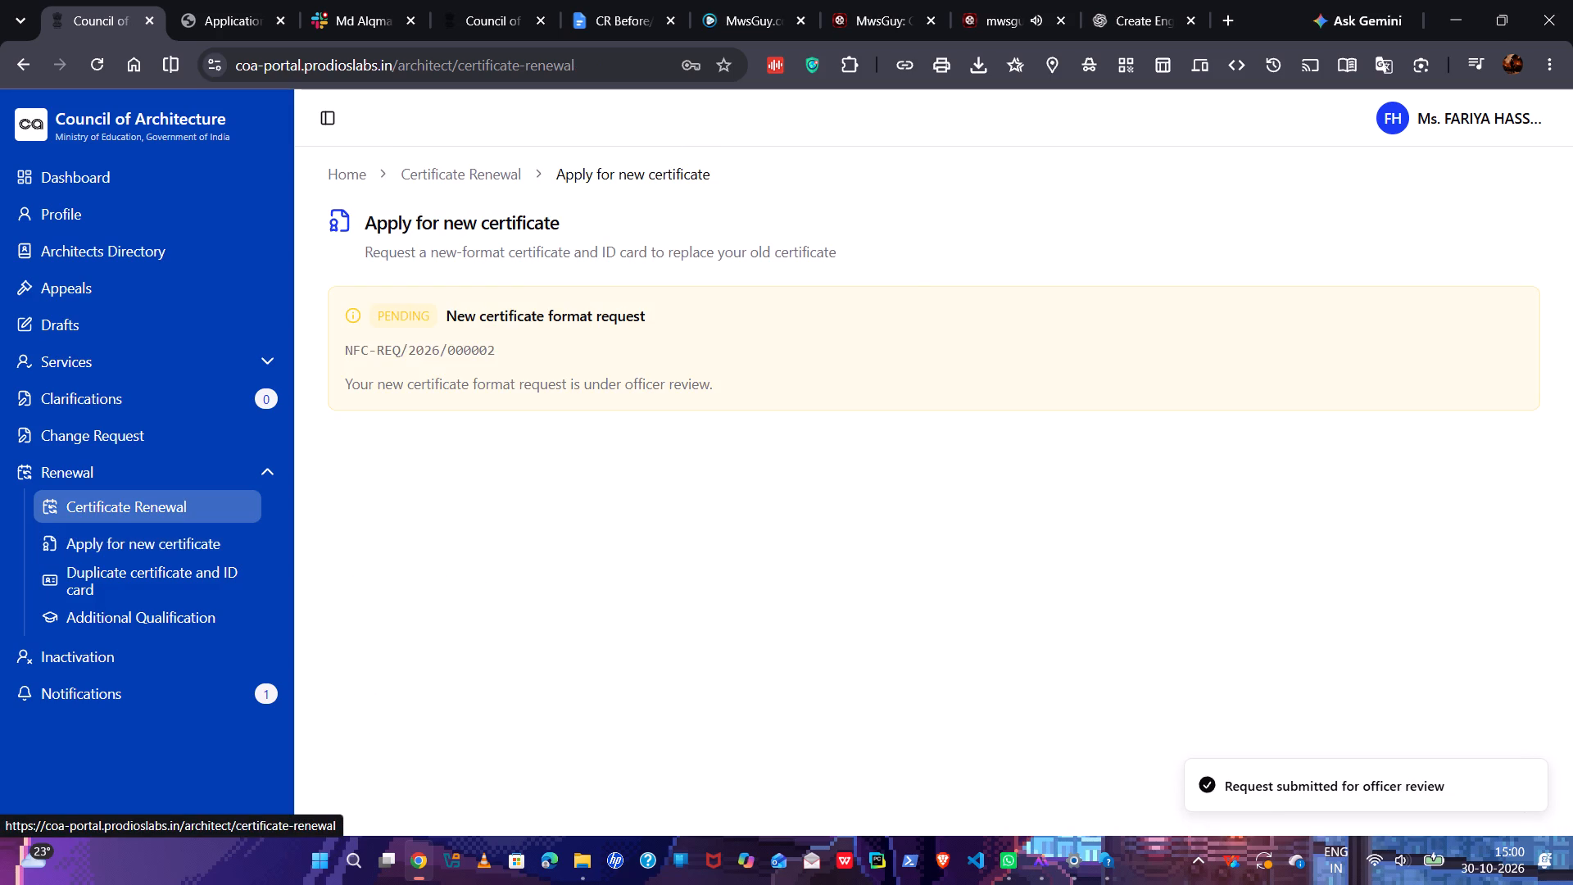
left_click(181, 578)
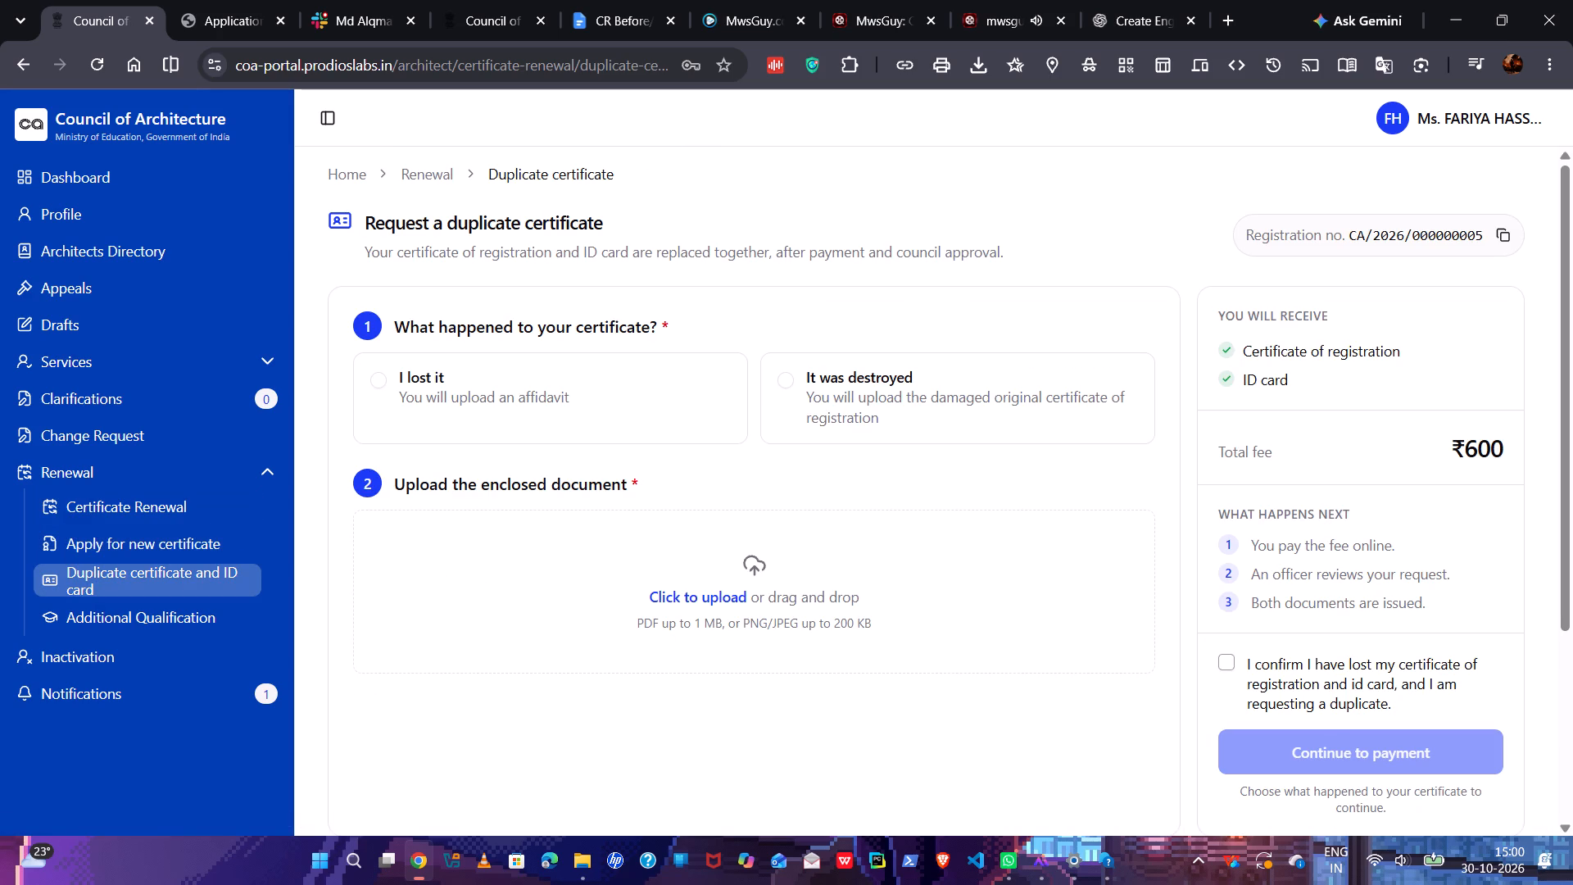
left_click(387, 387)
left_click(768, 617)
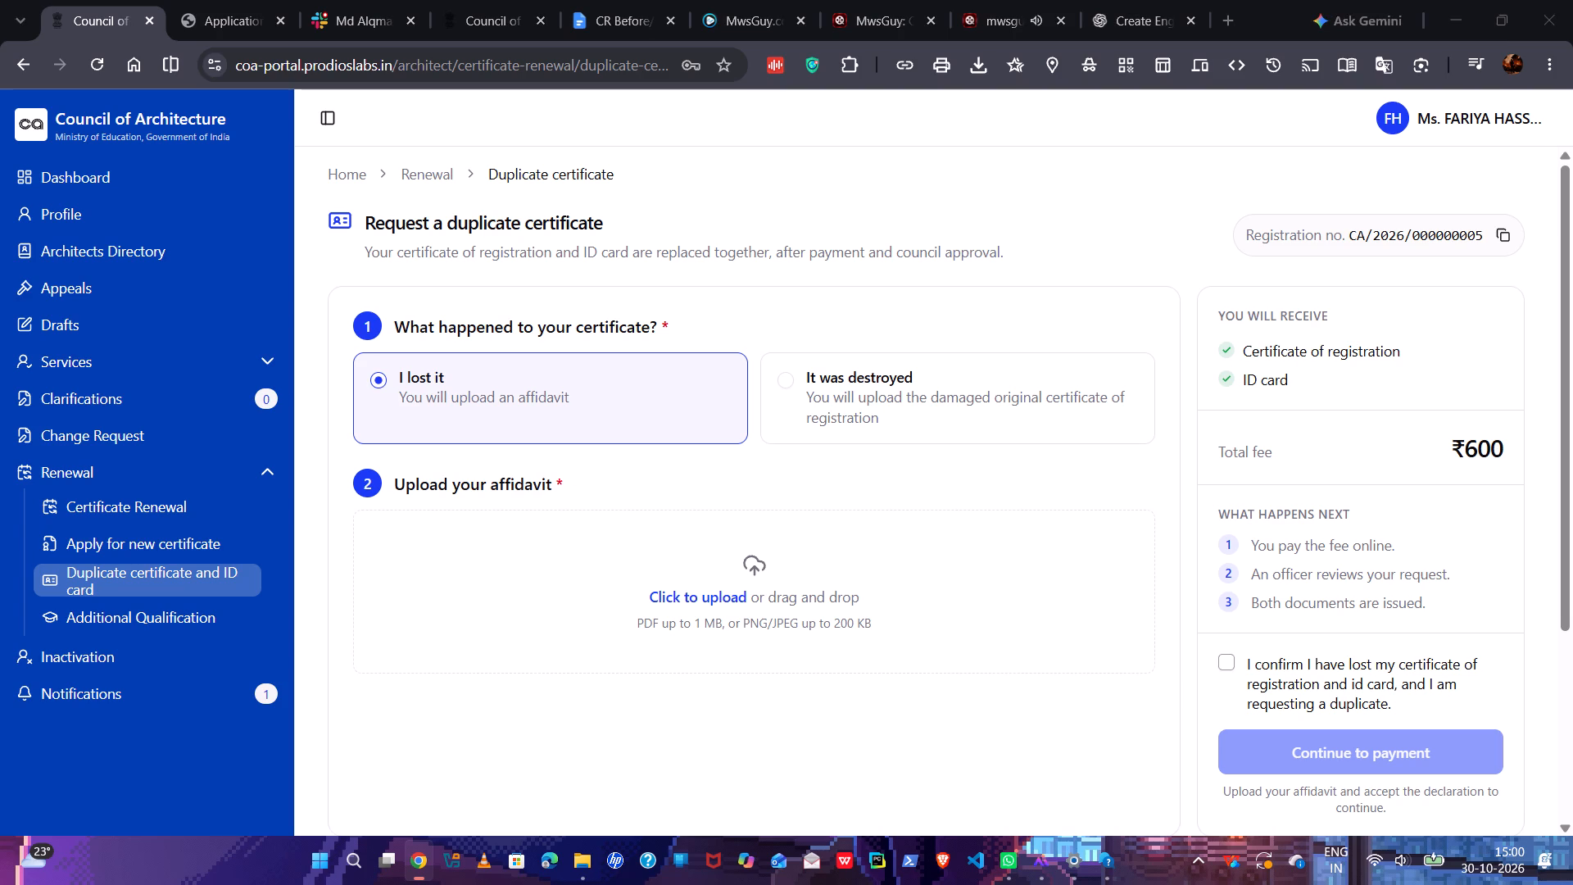
double_click(442, 329)
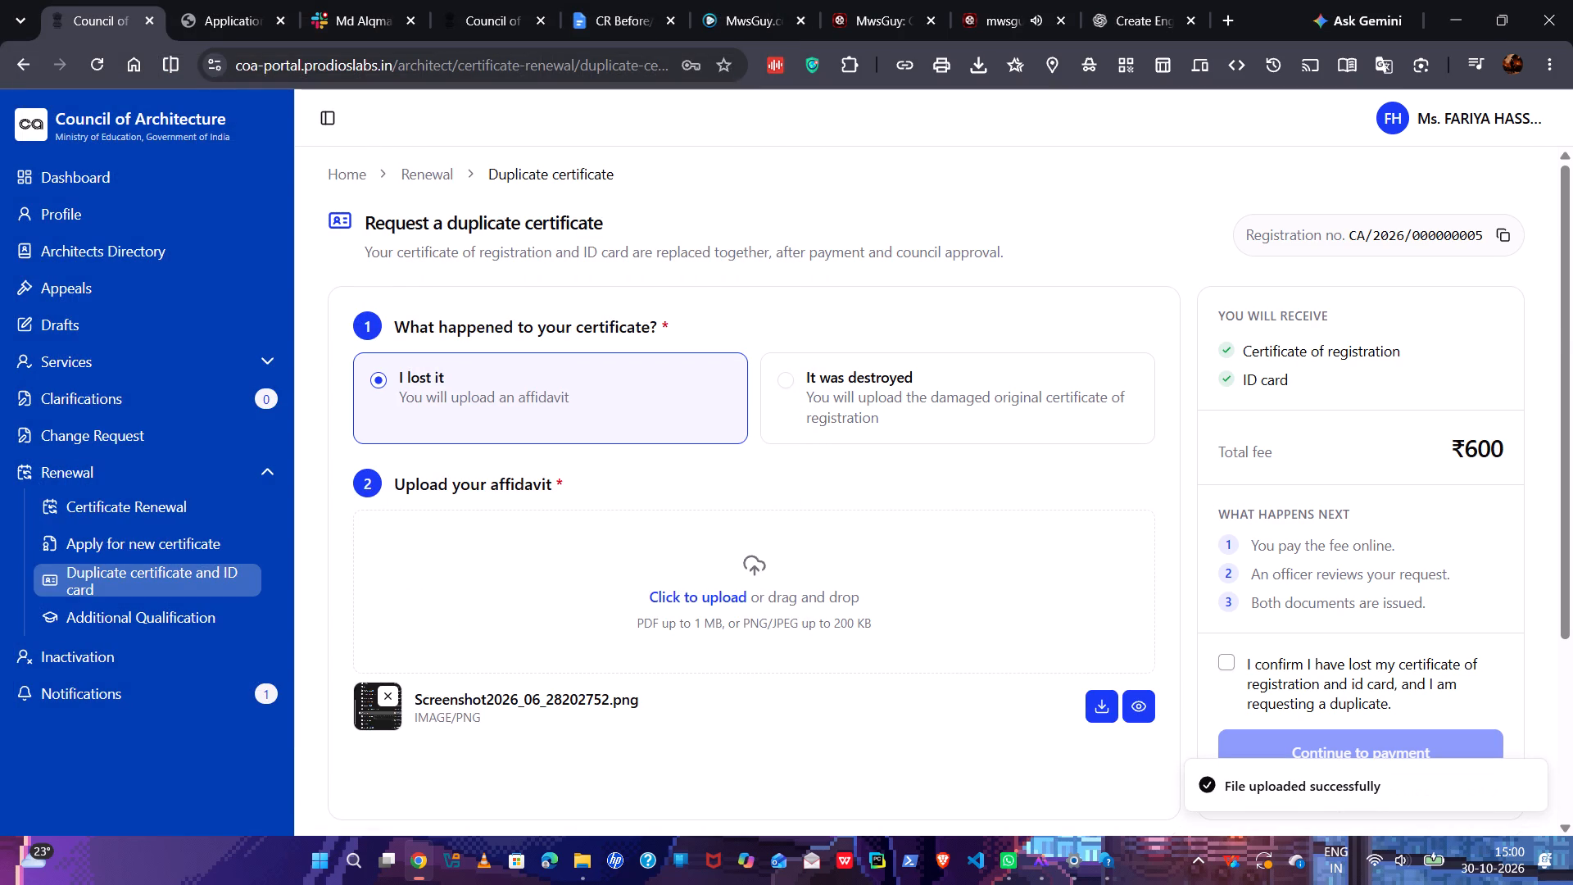
Accept the declaration of the lost certificate and ID card and continue the duplicate request to payment.
scroll(1203, 653, "down", 2)
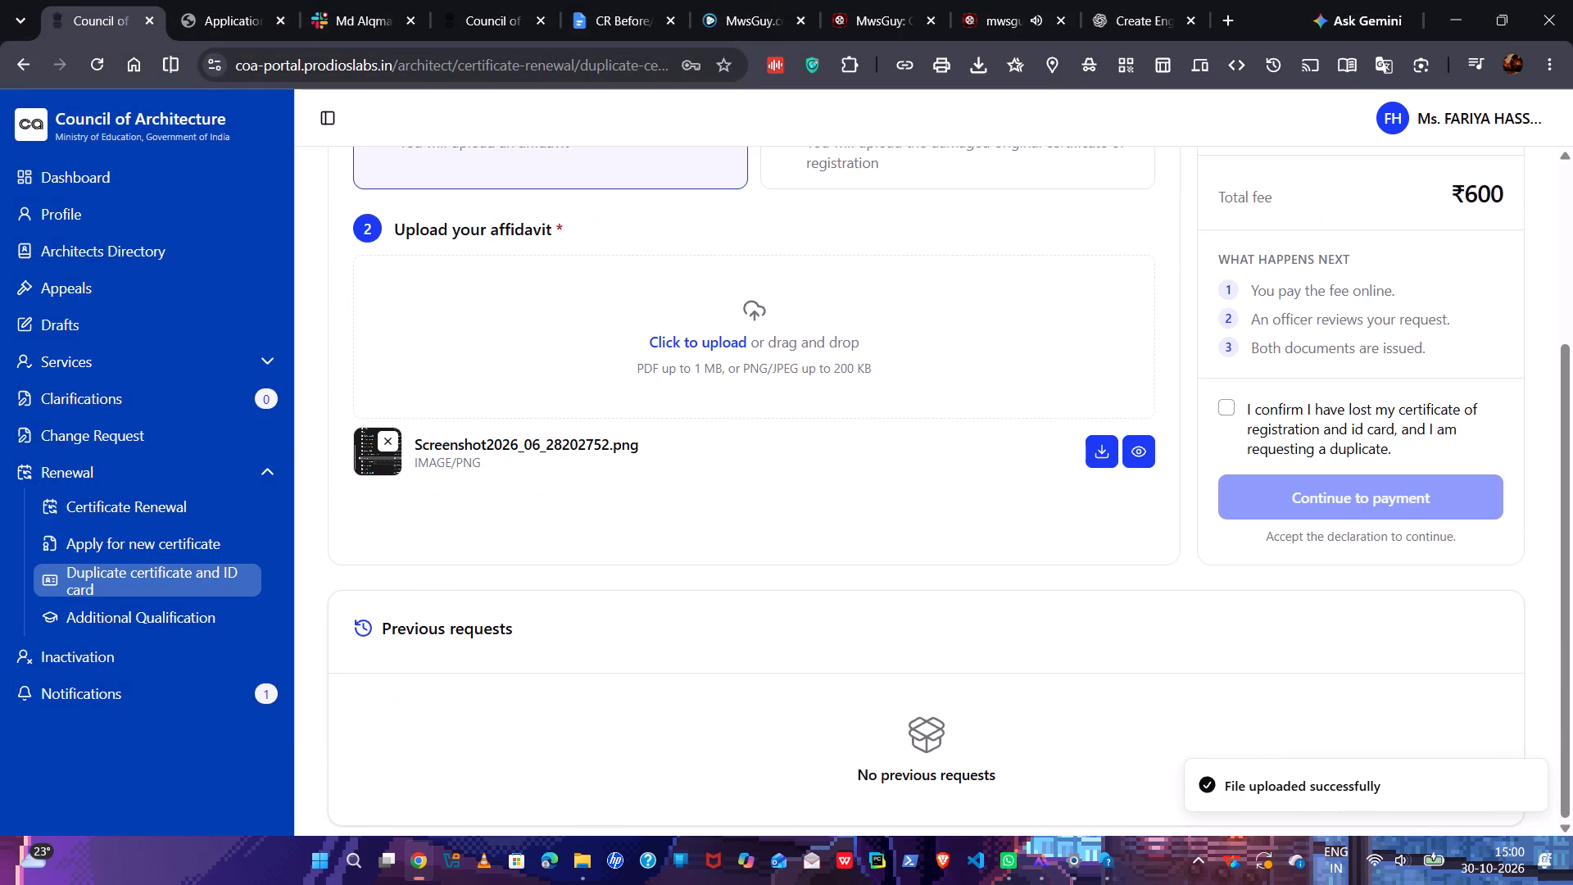
scroll(1203, 653, "up", 1)
left_click(1231, 557)
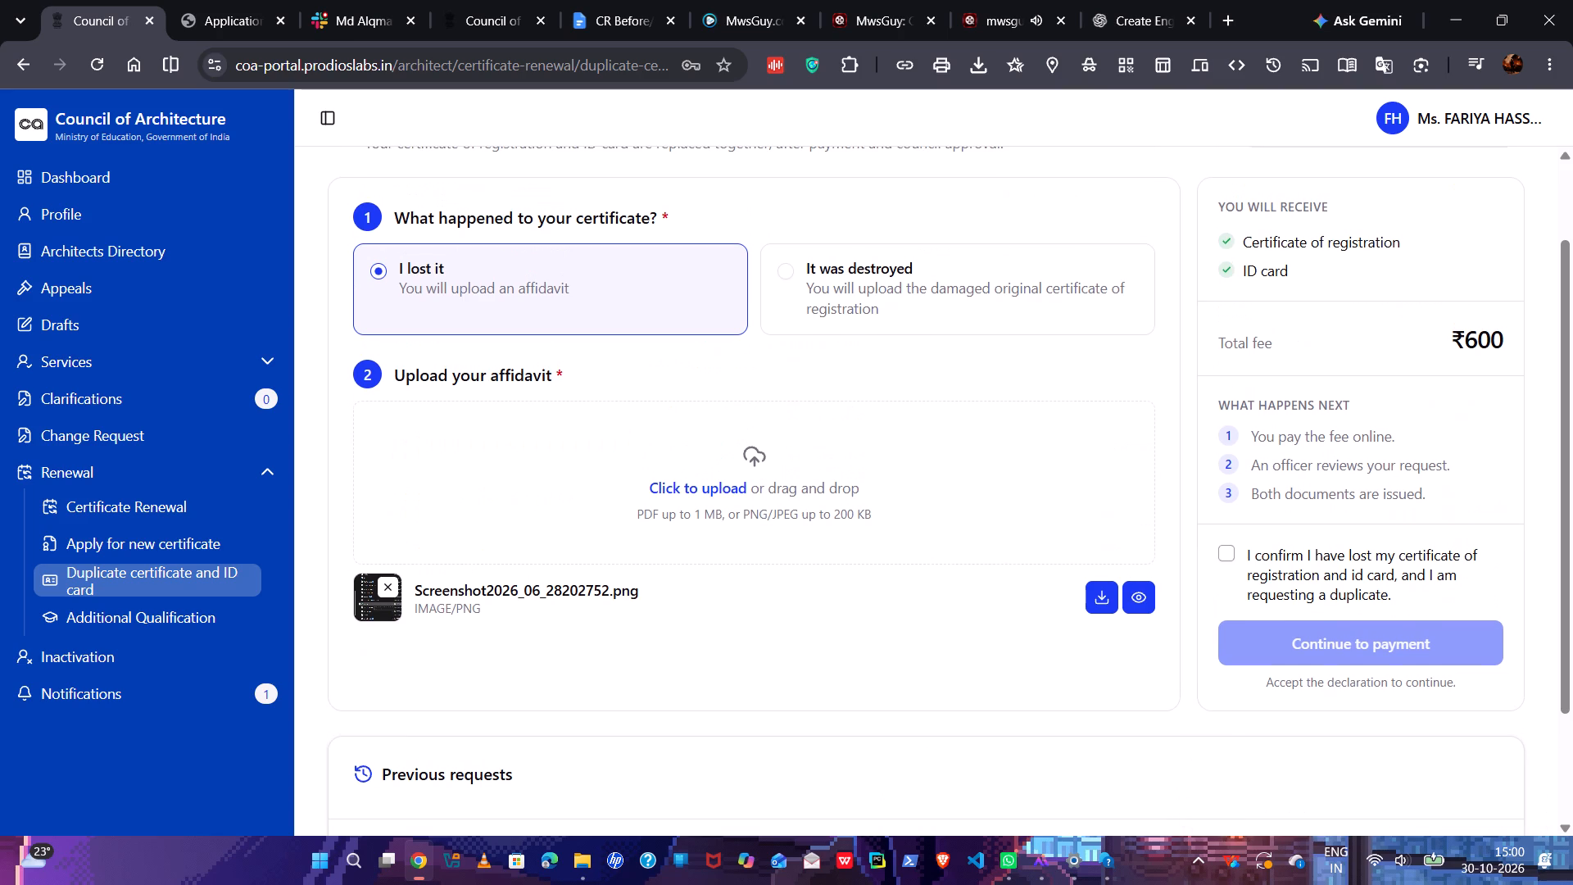
scroll(1206, 567, "down", 1)
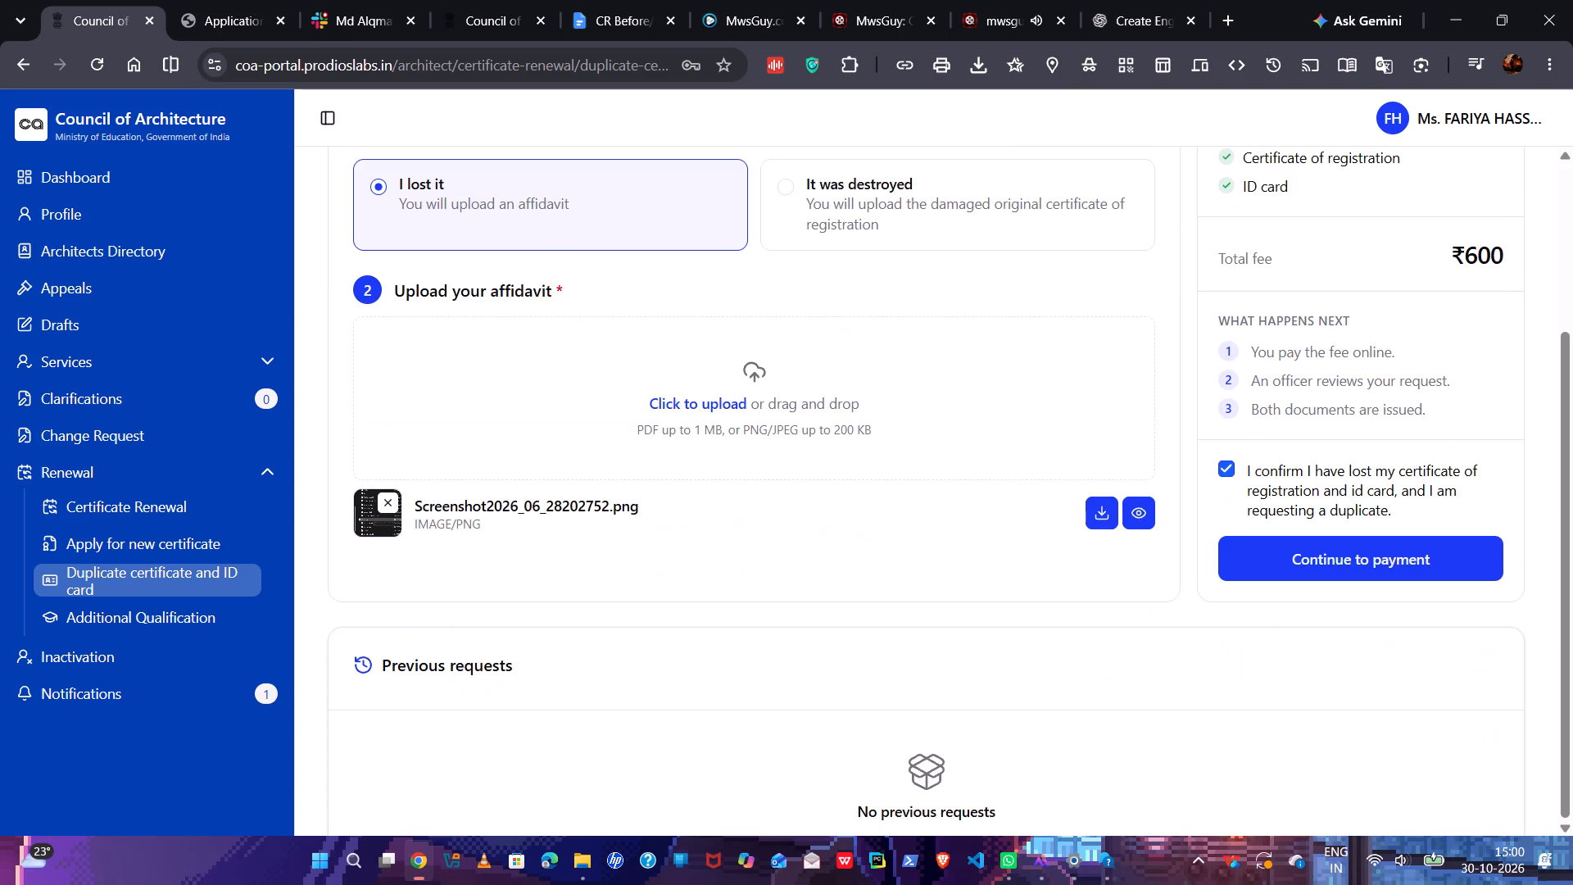
scroll(1385, 503, "up", 1)
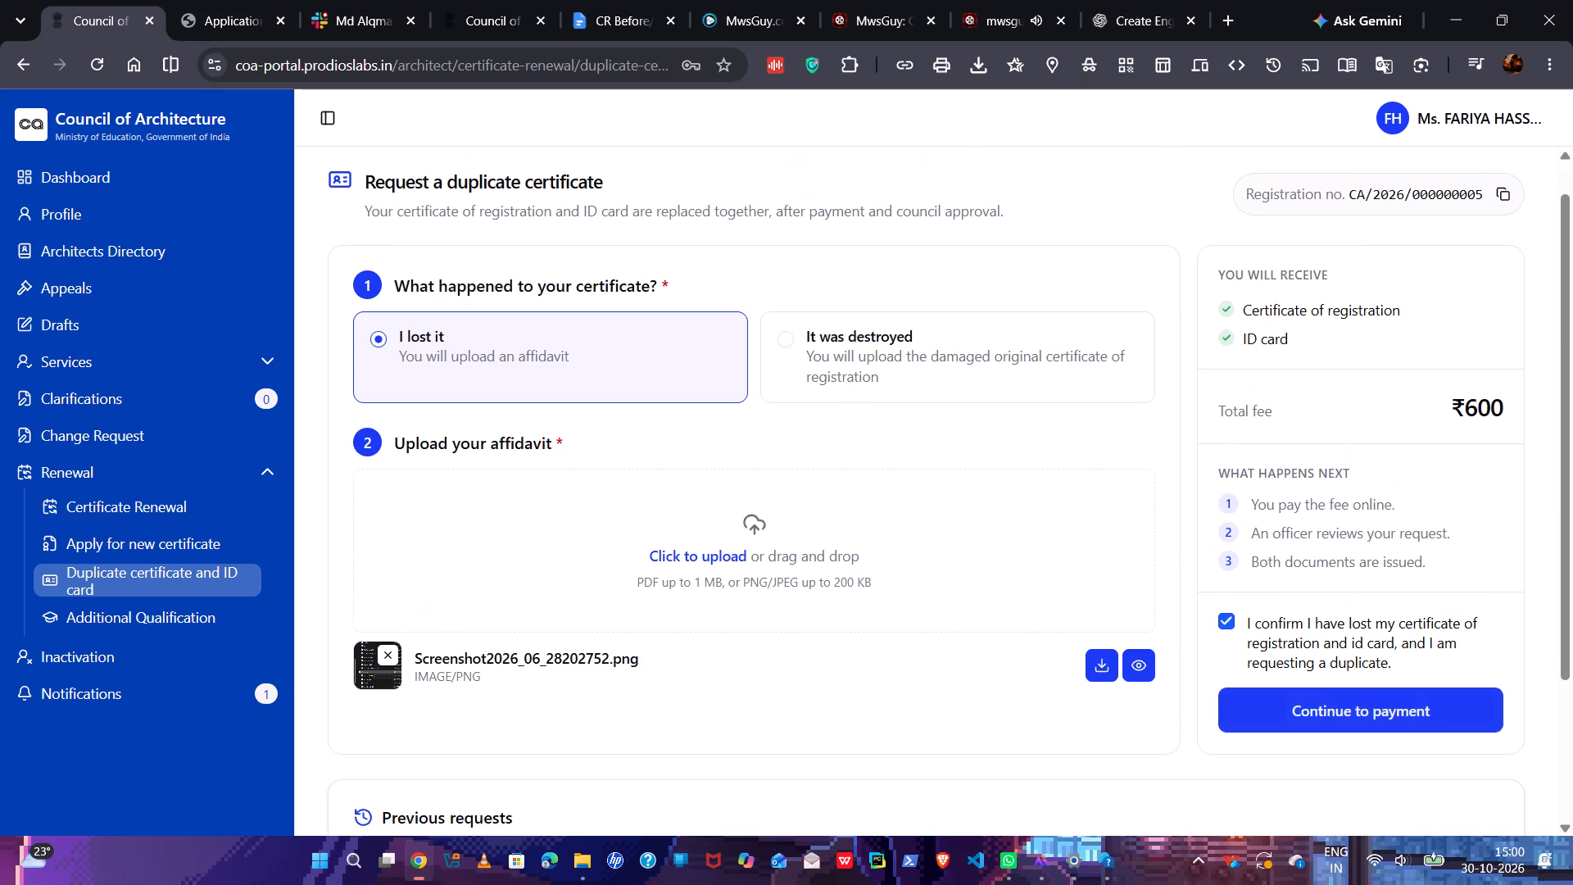
scroll(1385, 503, "up", 1)
scroll(1385, 503, "down", 1)
left_click(1354, 635)
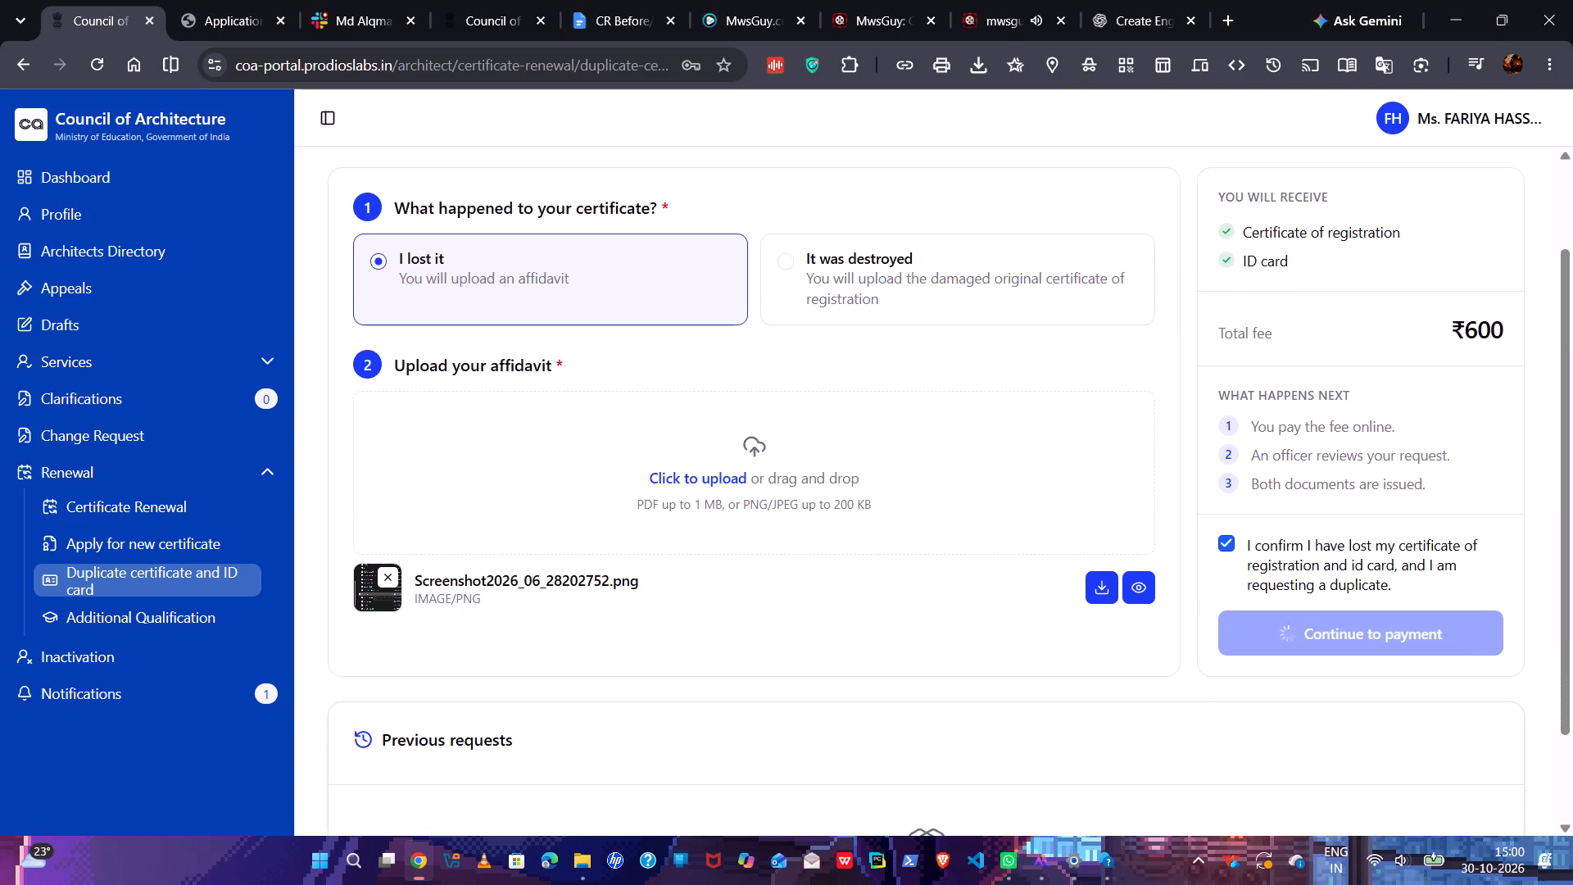
Proceed to payment through the HDFC Bank gateway and submit the contact details with the saved mobile number.
scroll(1245, 617, "down", 1)
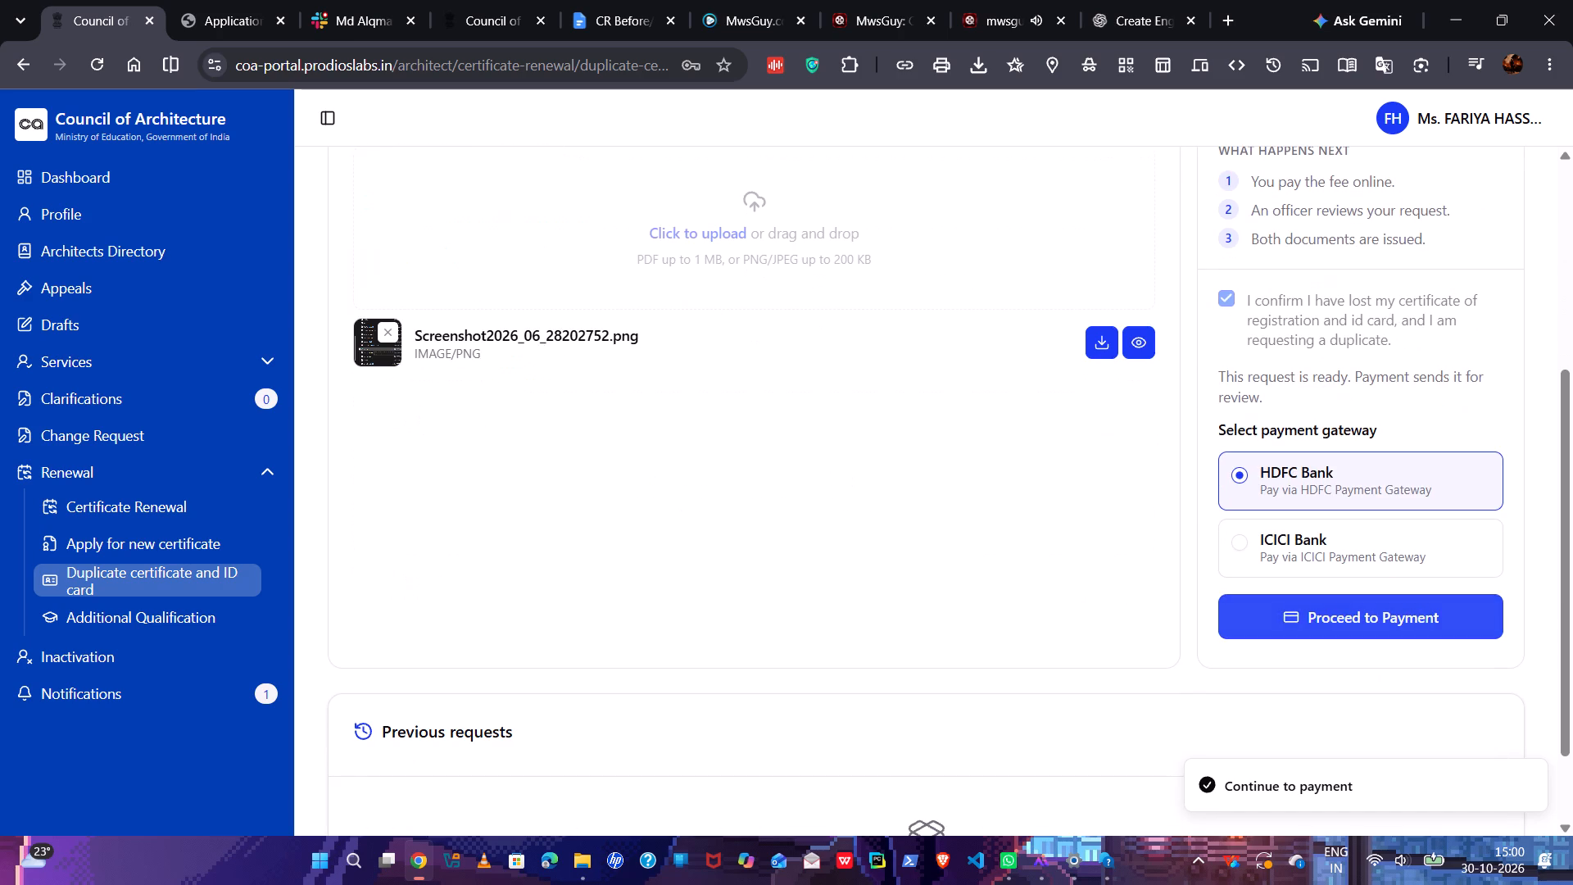
left_click(1282, 603)
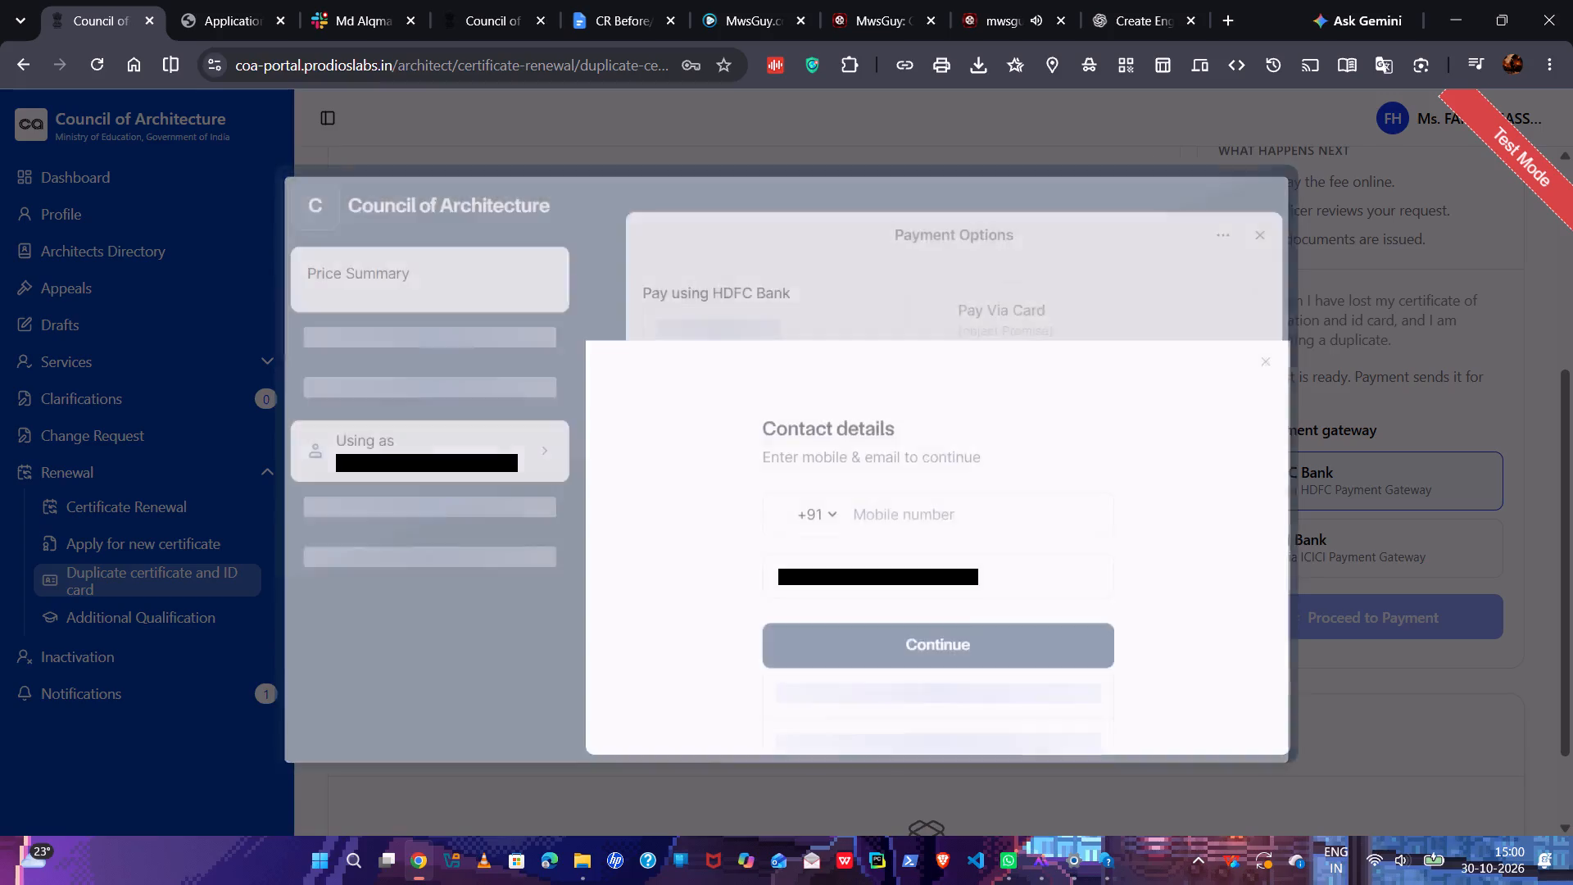
left_click(983, 522)
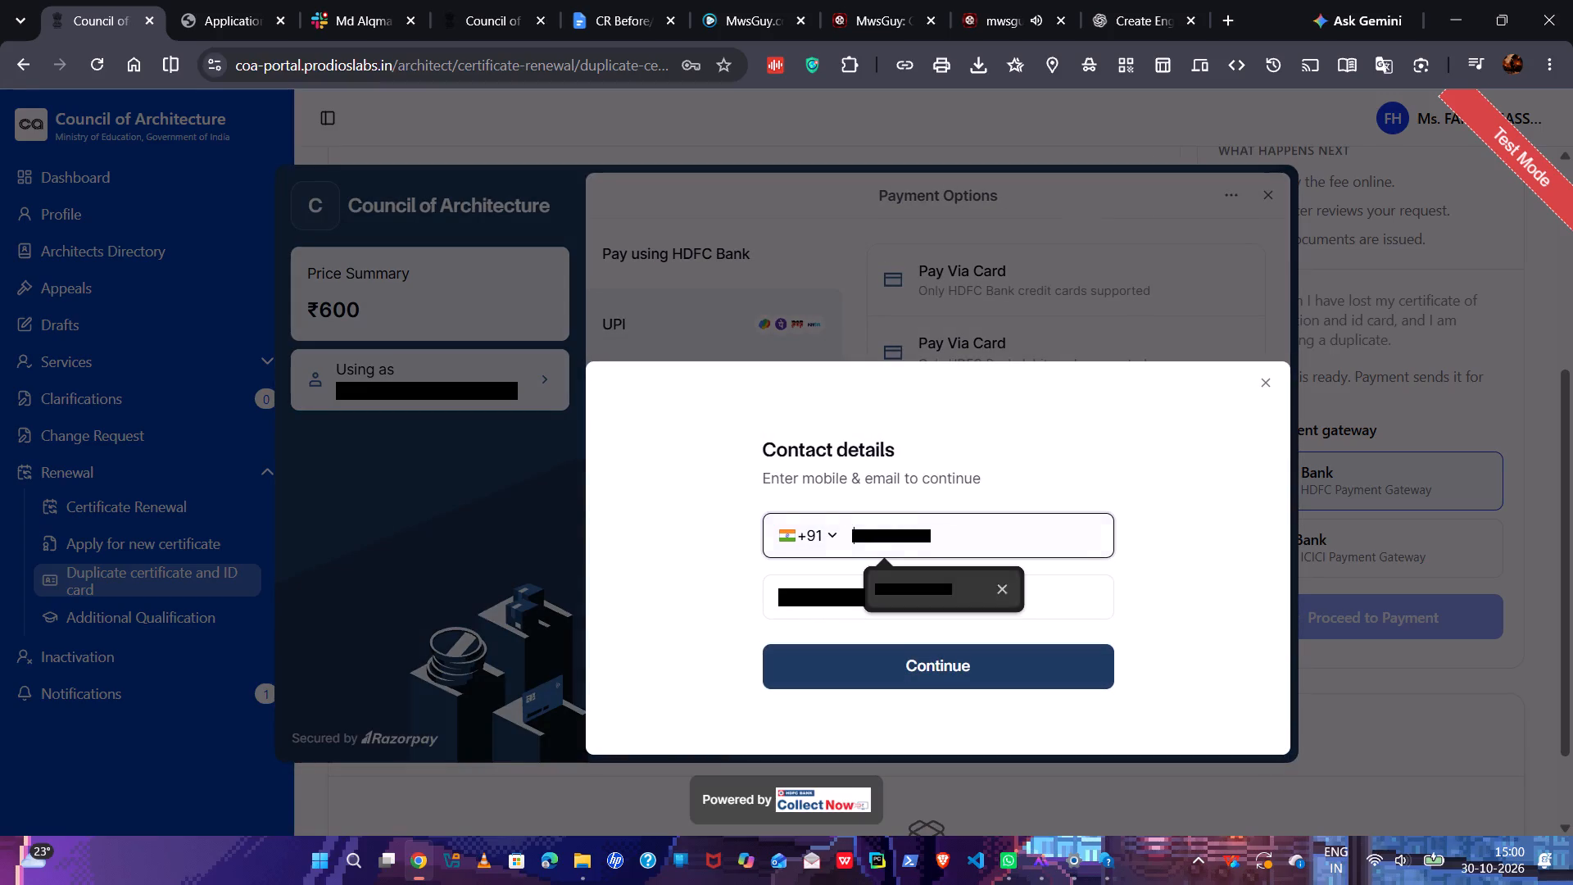
left_click(919, 601)
left_click(916, 688)
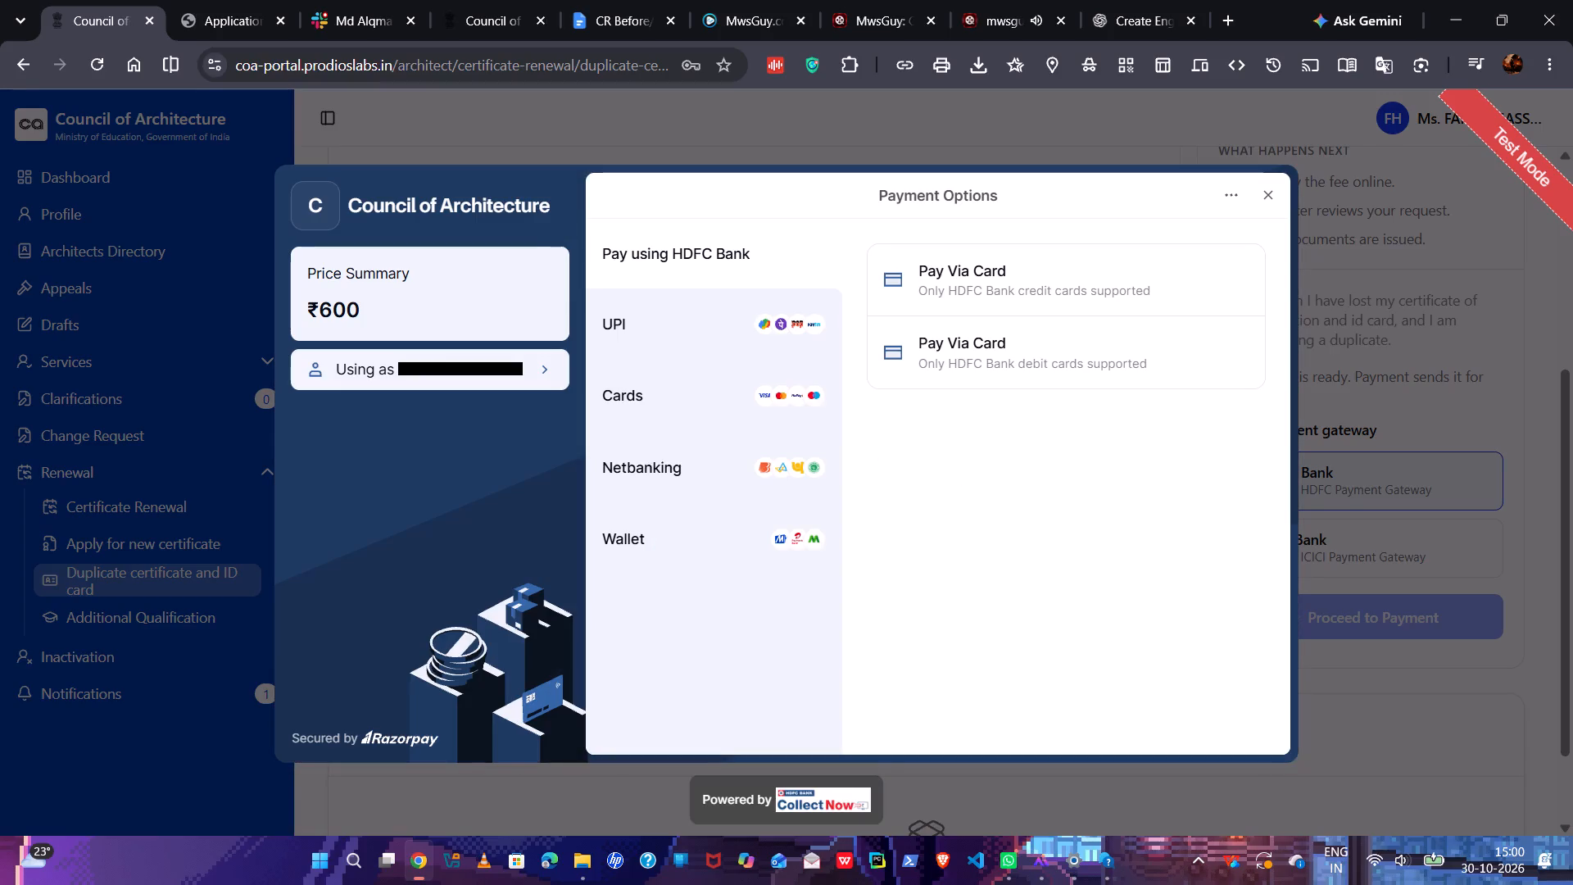
Choose UPI as the payment method and show the QR code for the ₹600 fee.
left_click(716, 359)
left_click(687, 346)
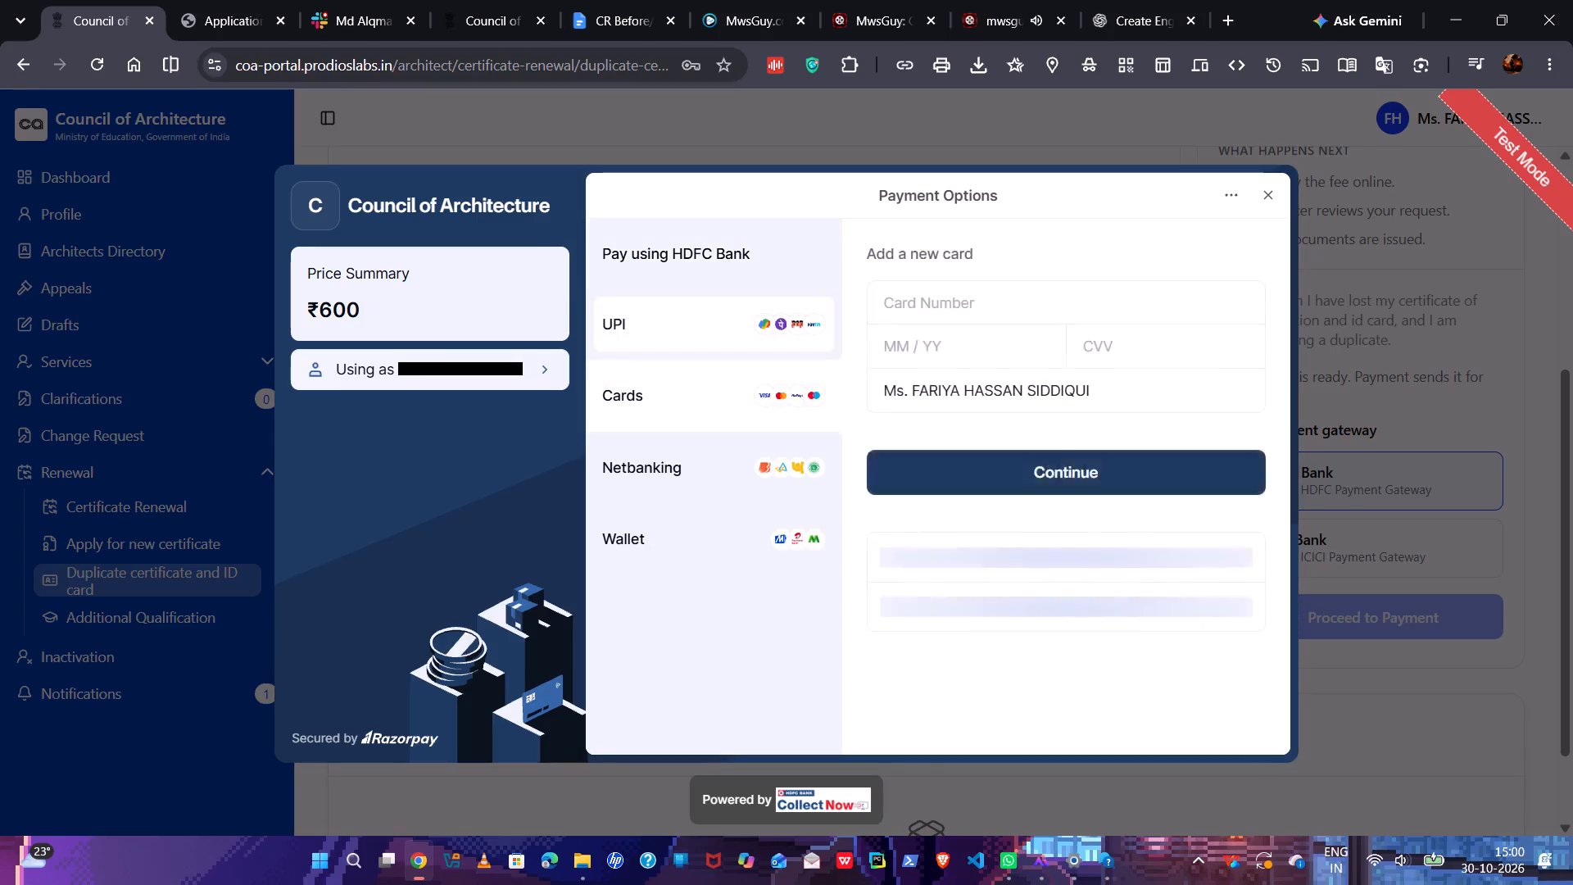
left_click(687, 346)
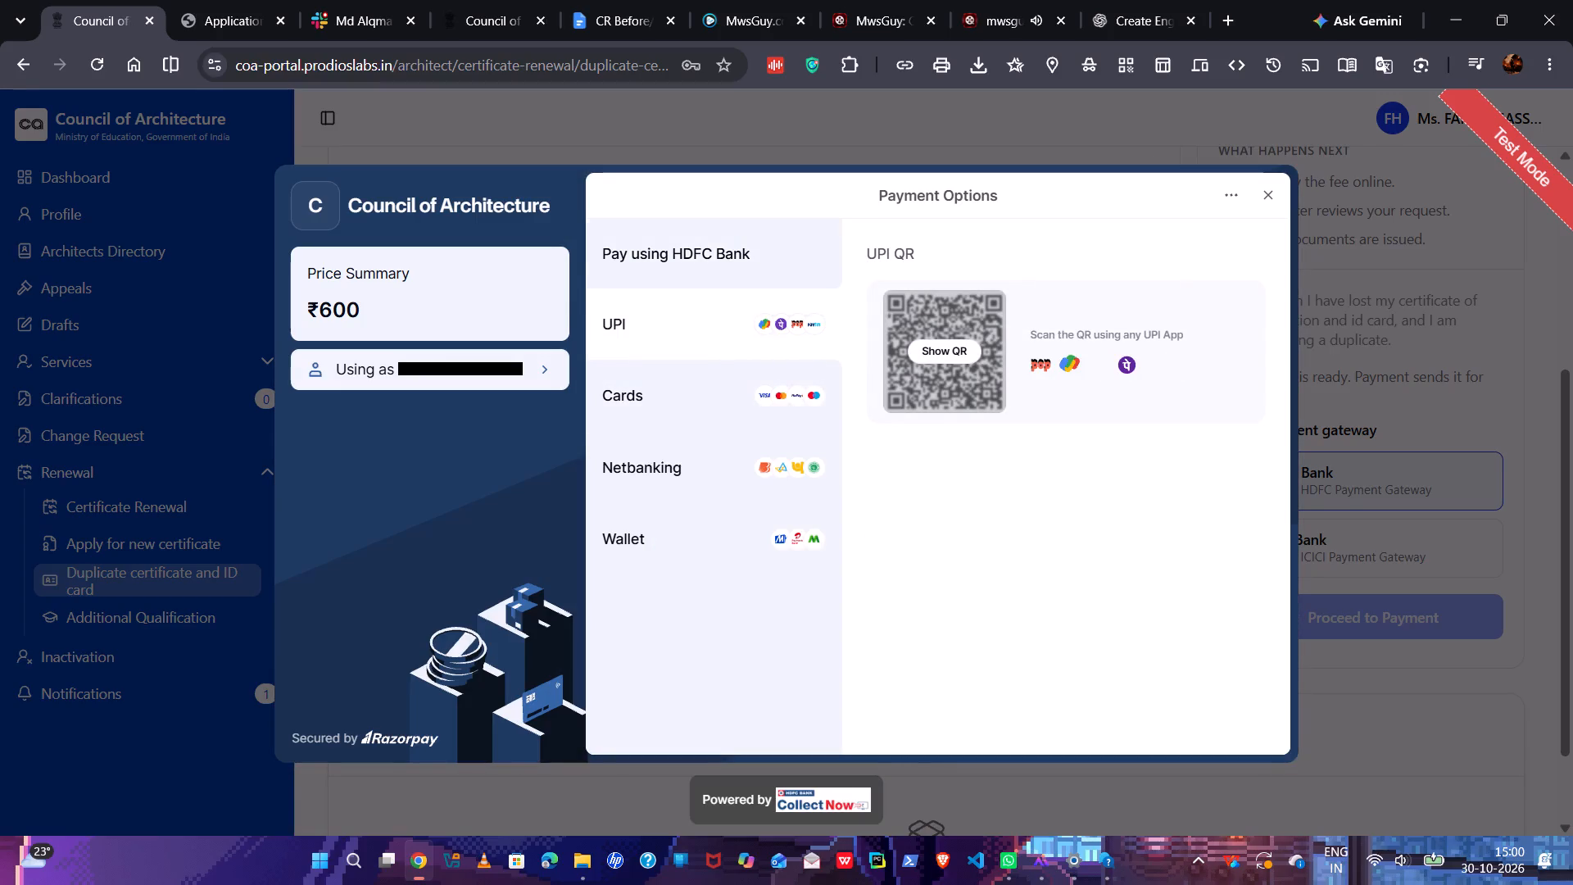
left_click(954, 336)
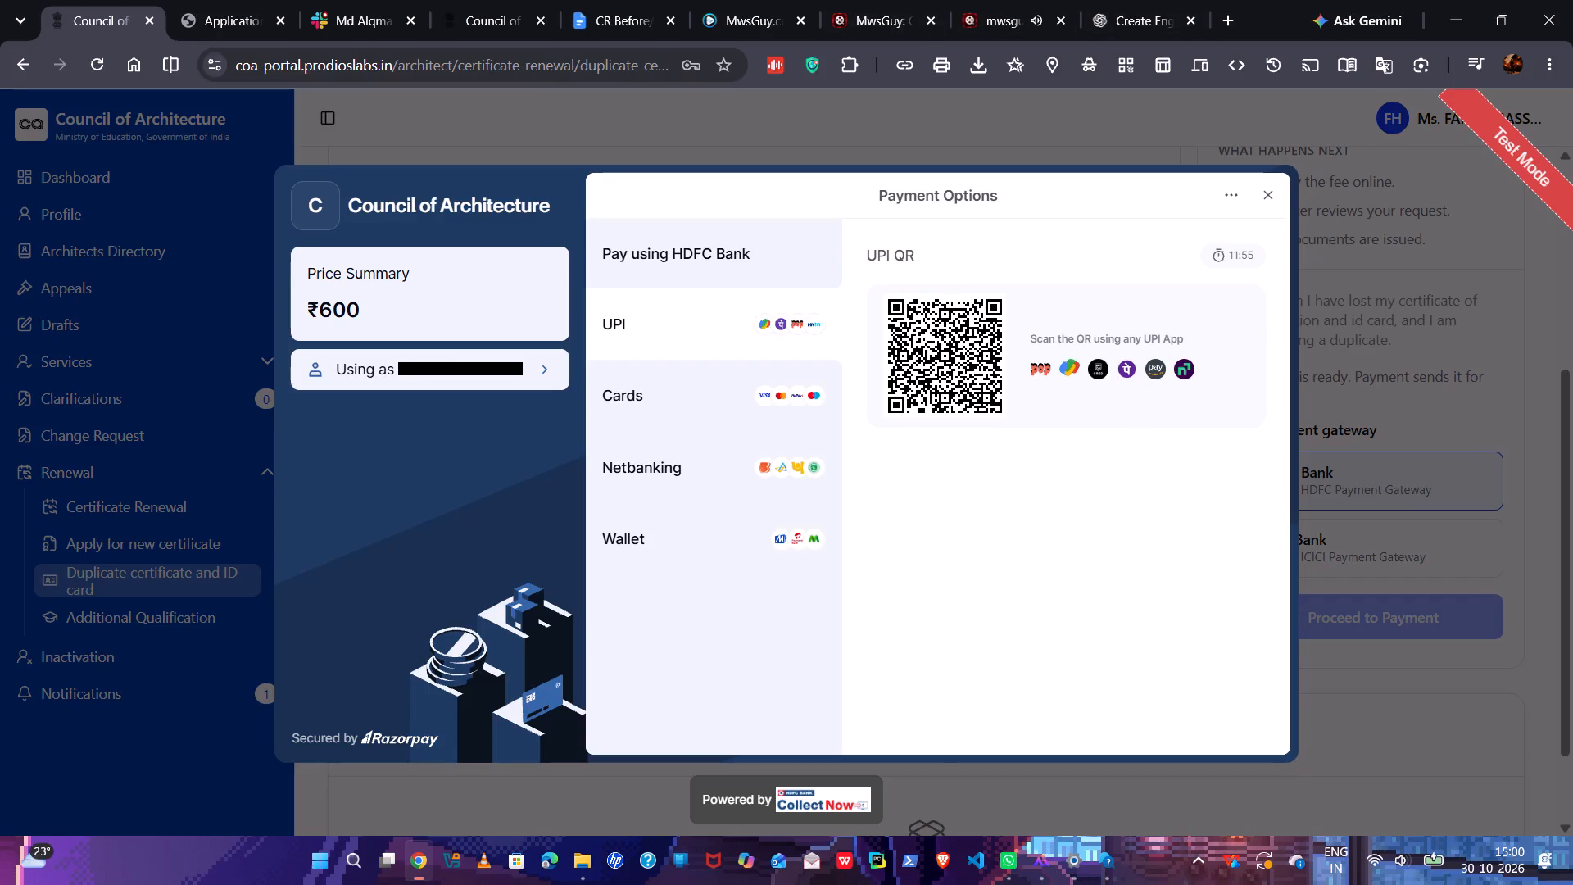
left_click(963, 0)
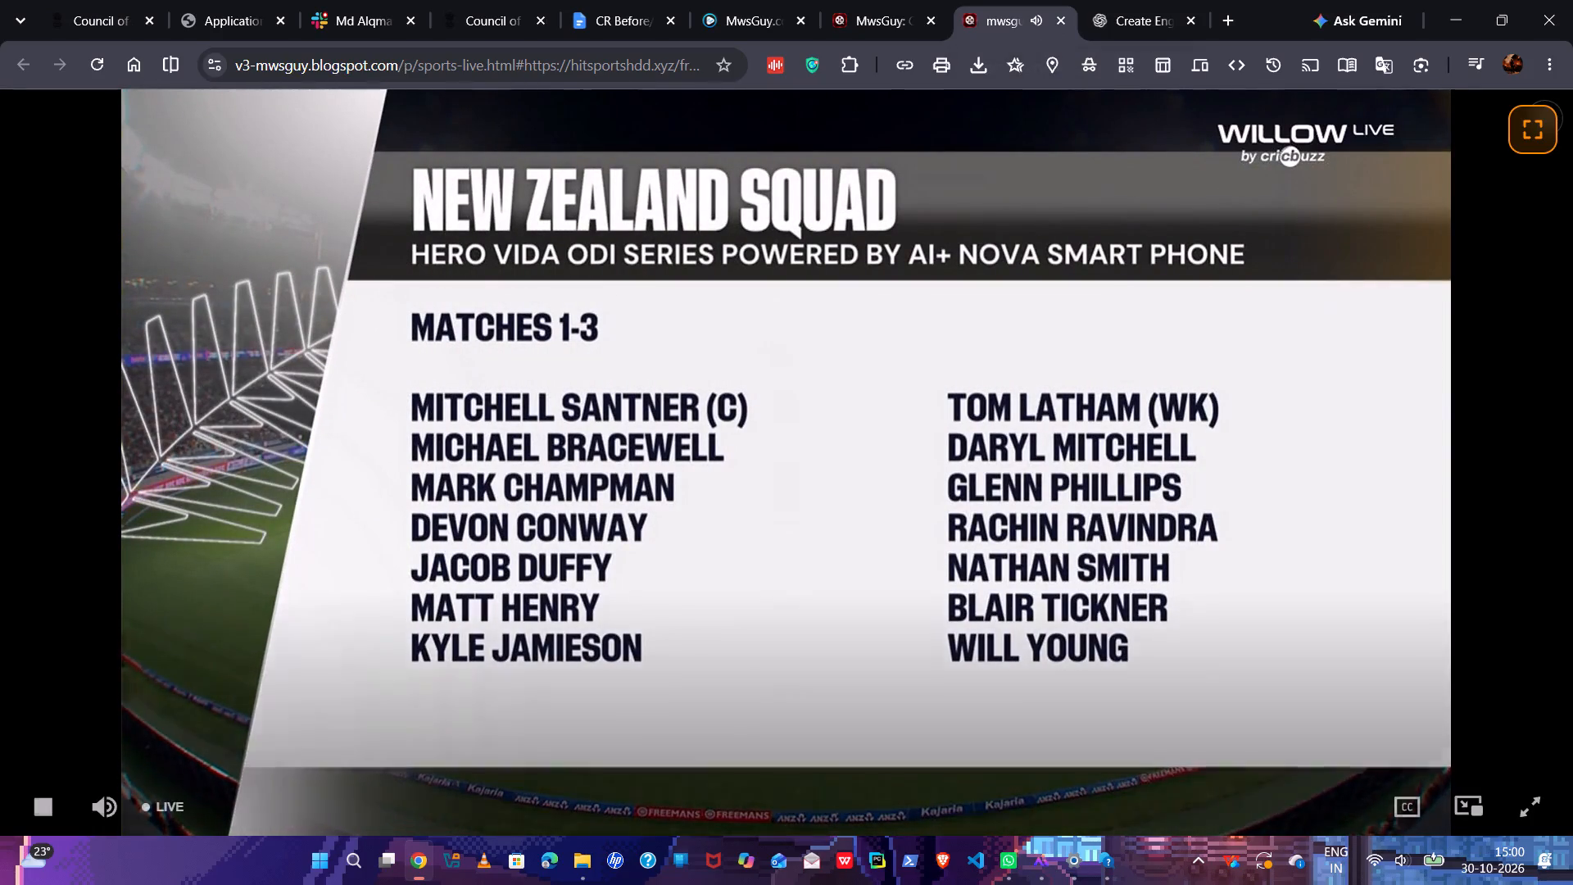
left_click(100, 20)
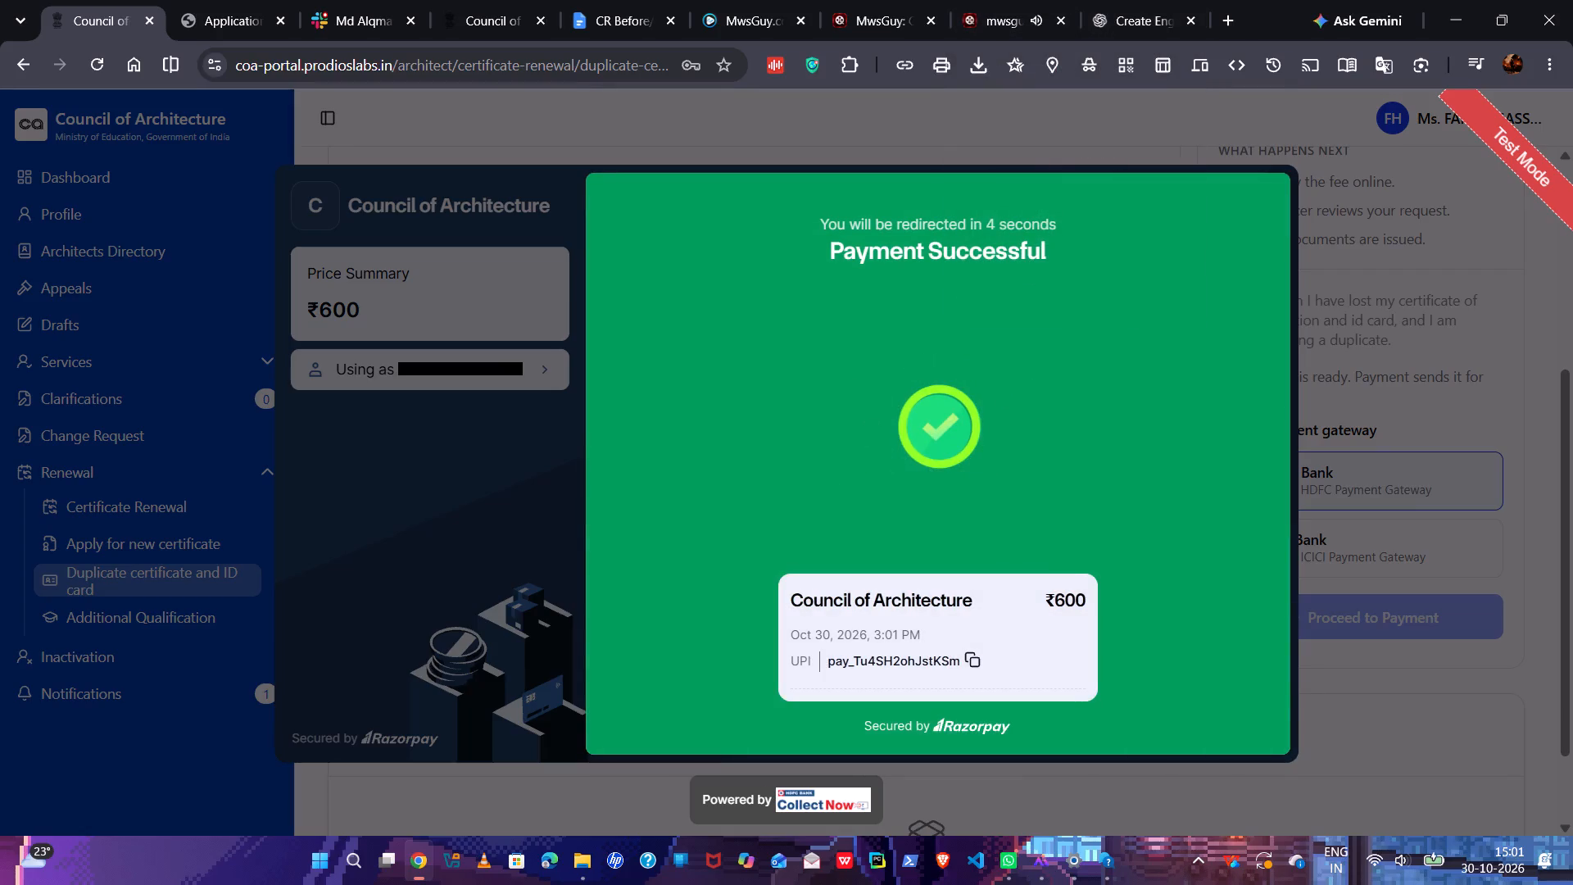
Copy the UPI payment ID from the payment receipt.
left_click(973, 663)
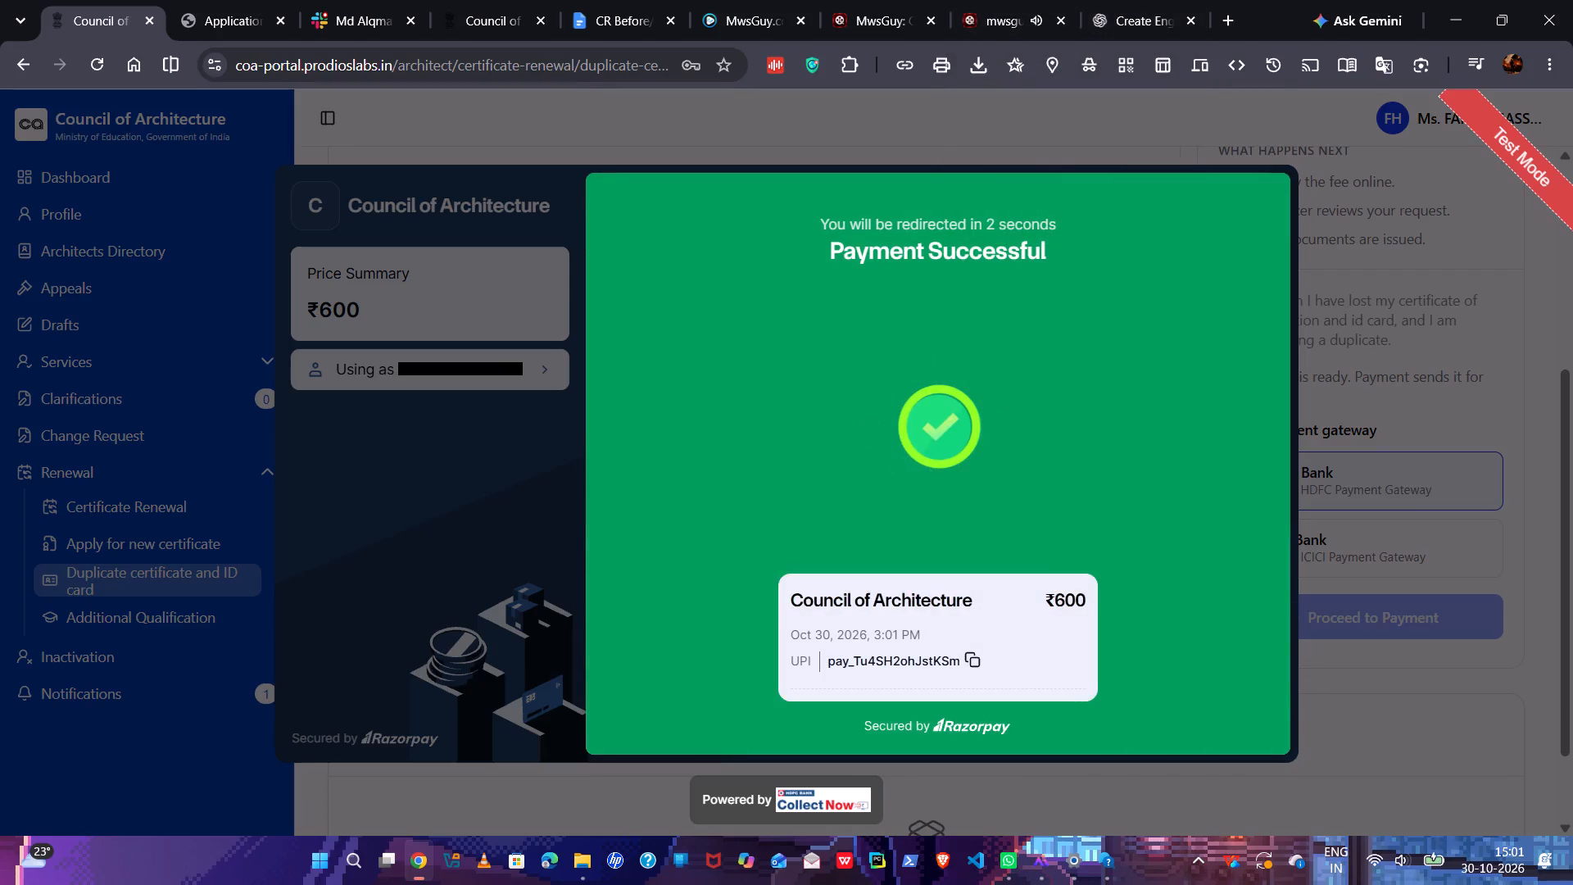
left_click(973, 663)
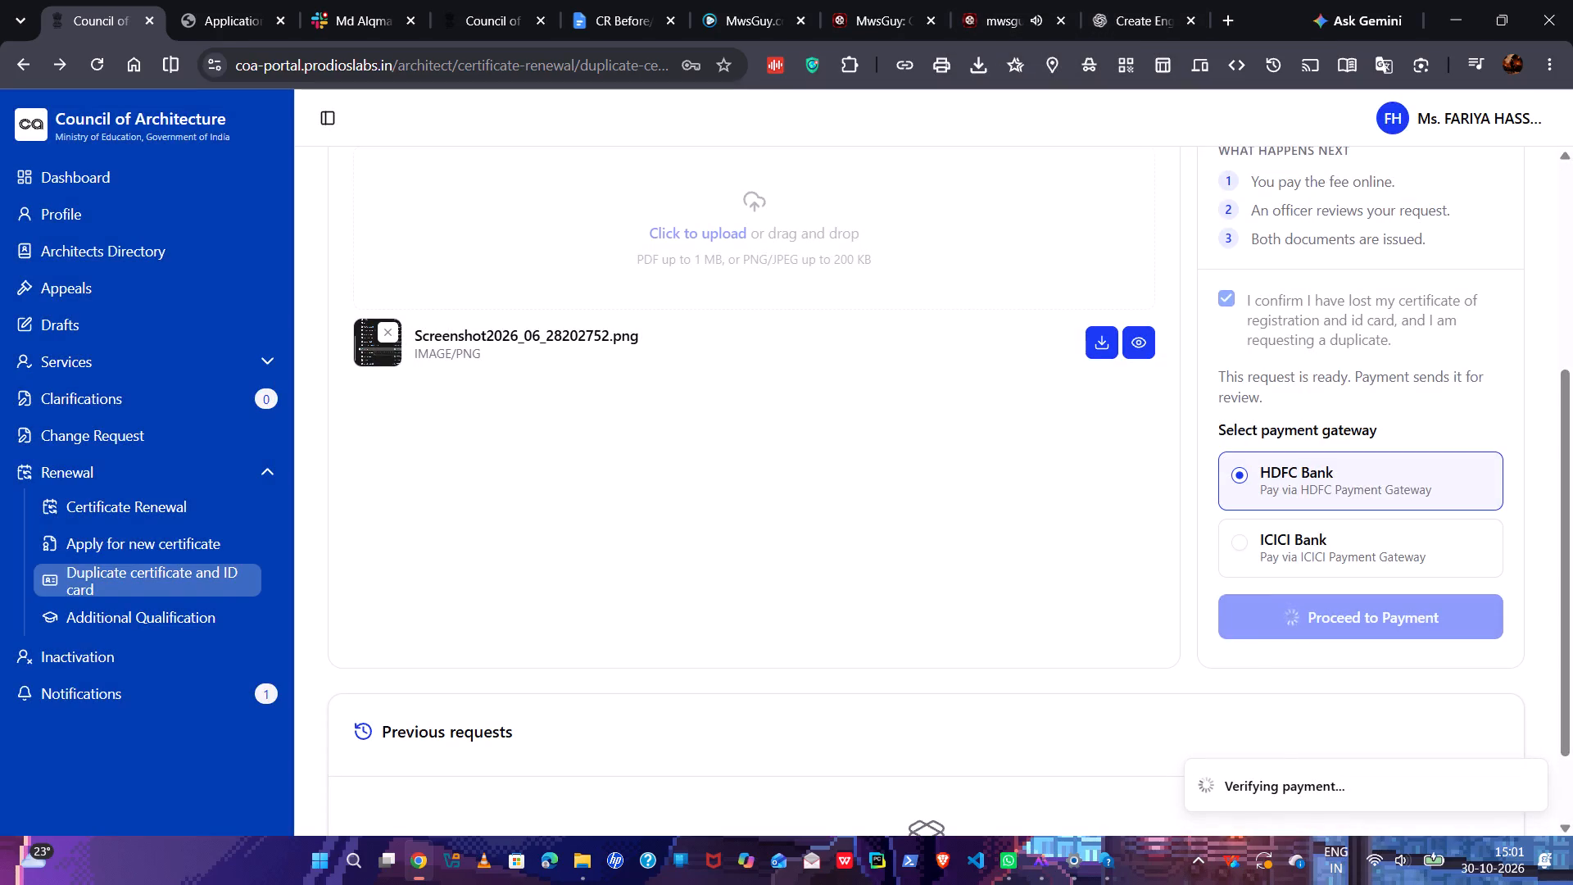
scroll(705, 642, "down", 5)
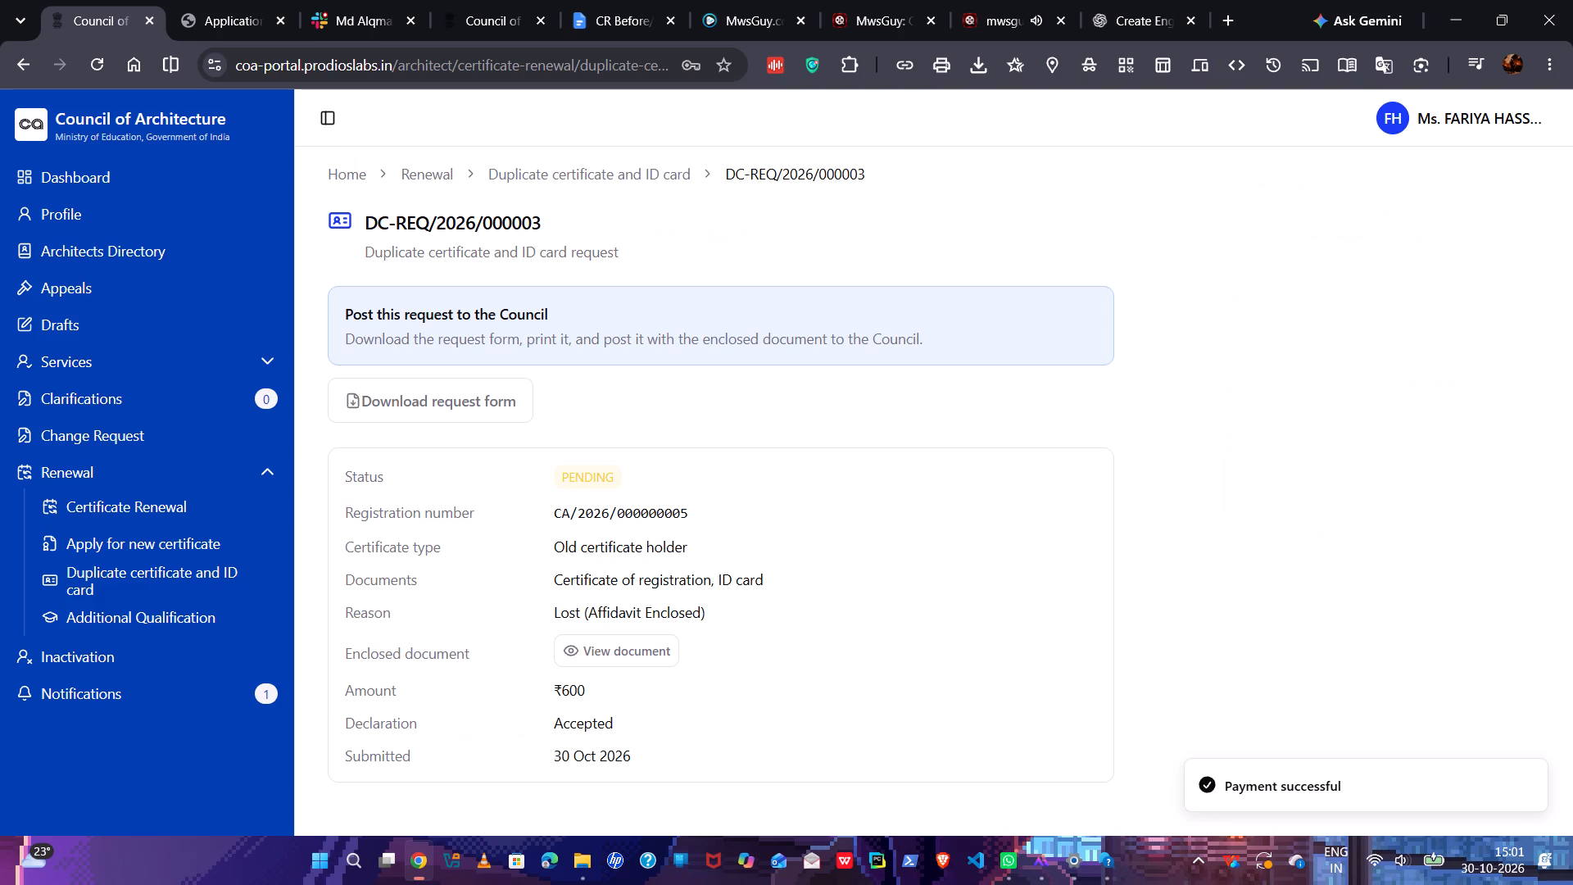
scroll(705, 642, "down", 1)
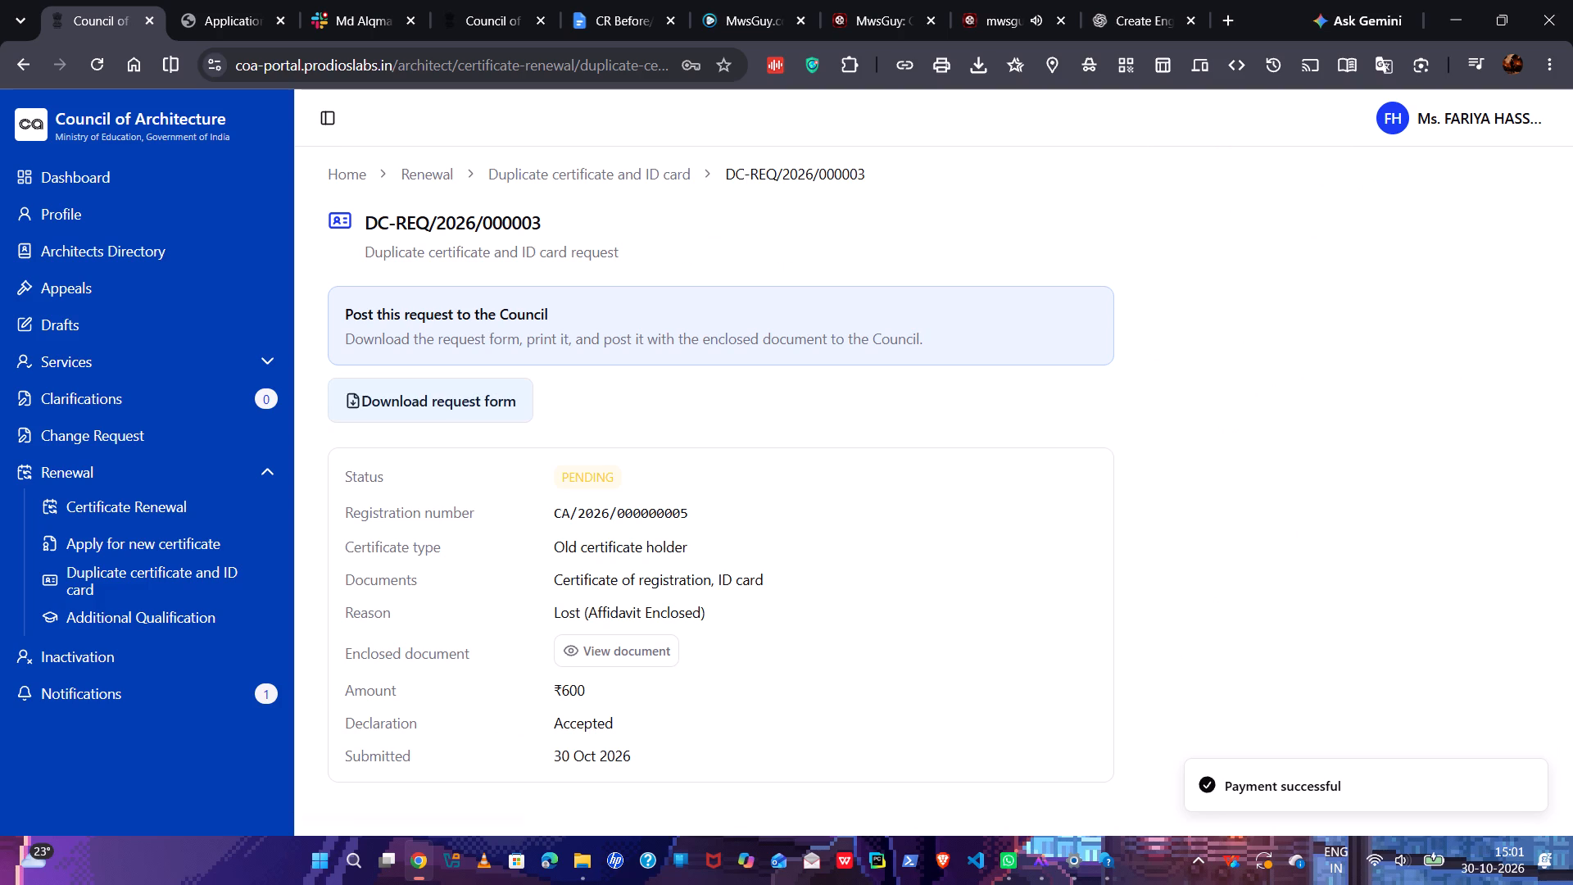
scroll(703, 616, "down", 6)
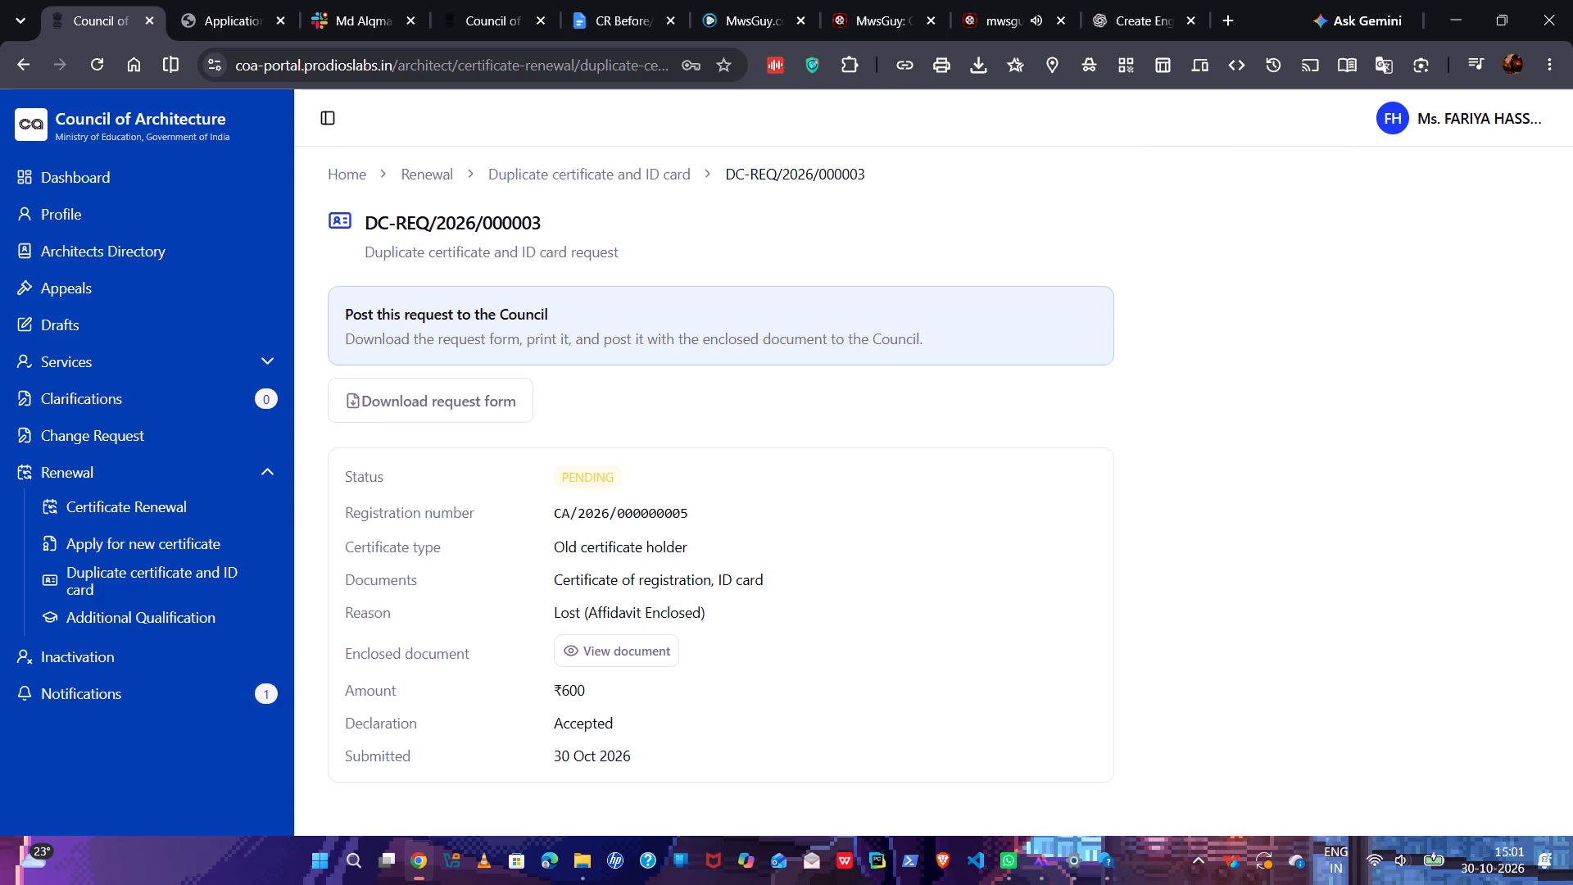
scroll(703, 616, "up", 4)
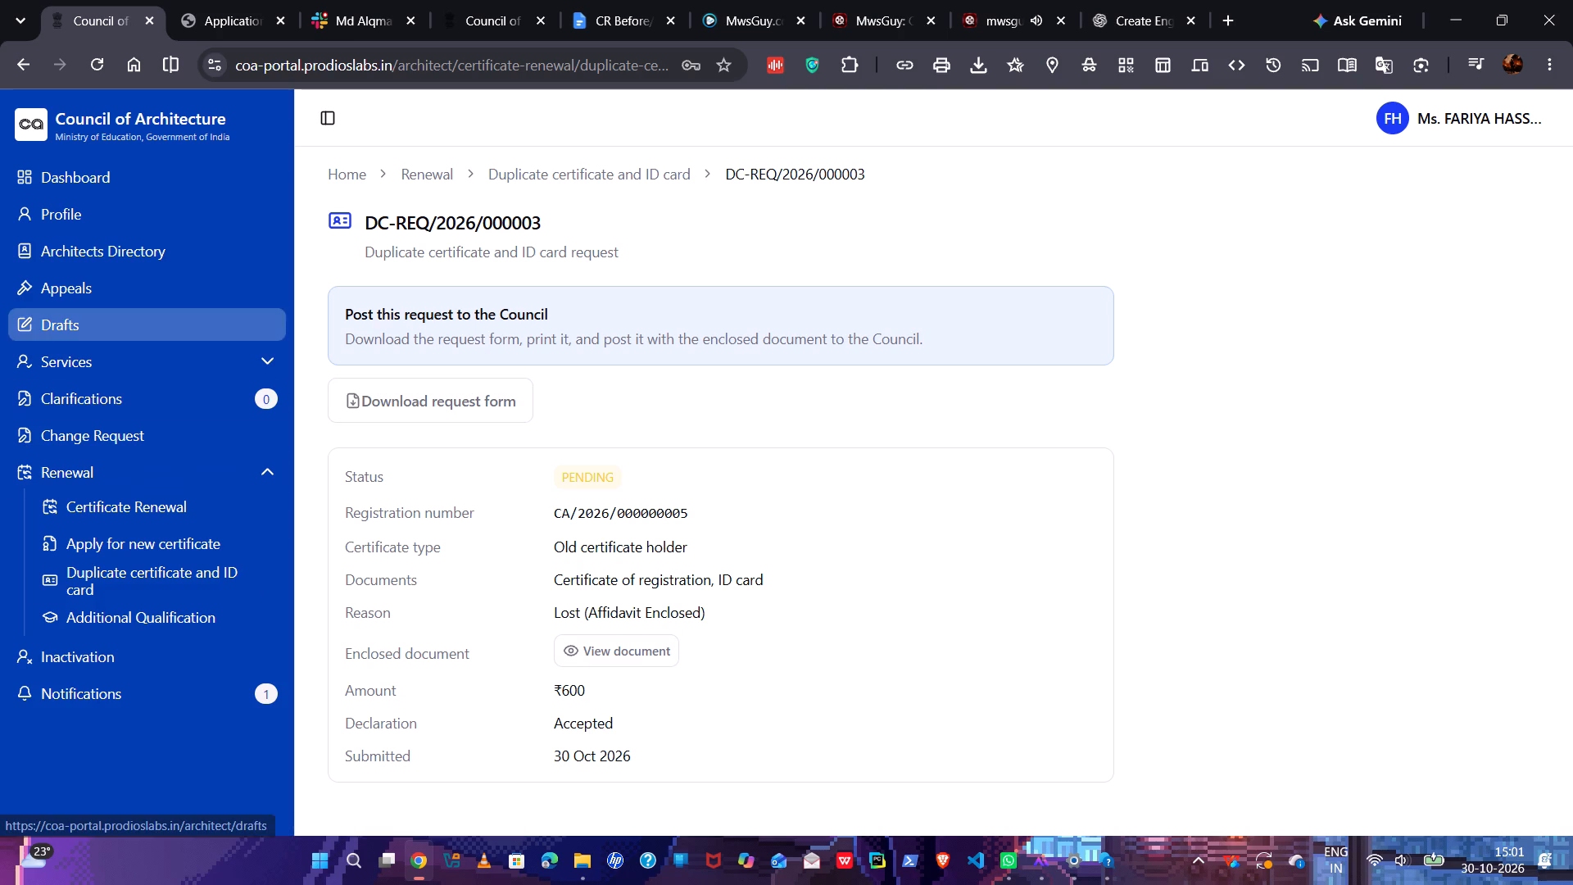
Submit a Degree change request with the mom 2 PDF from the Documents folder as the new final degree.
left_click(111, 434)
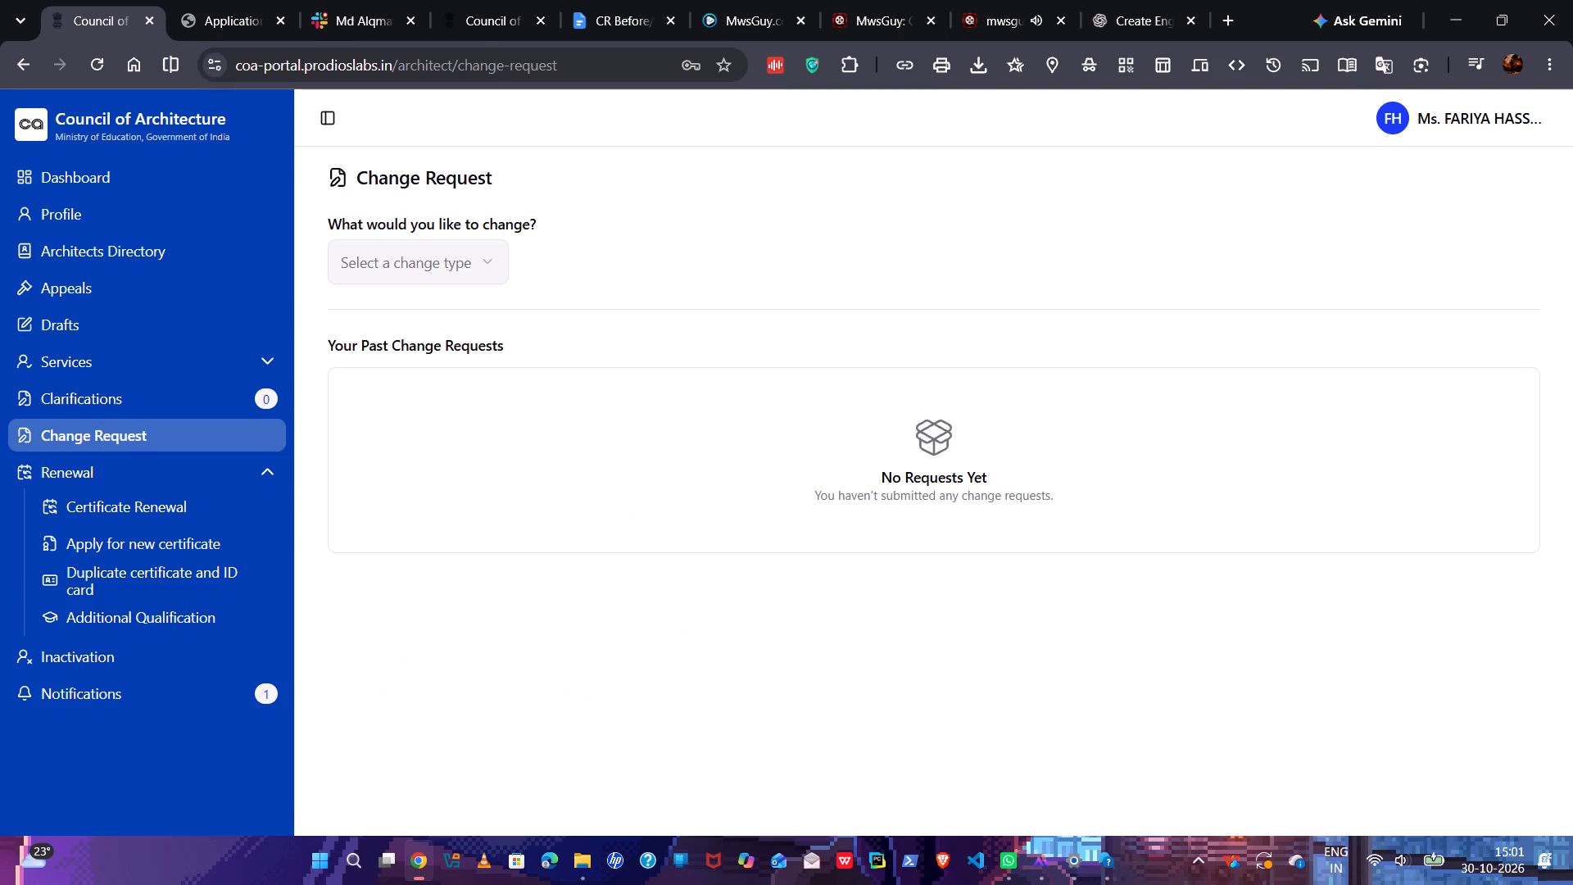
left_click(467, 273)
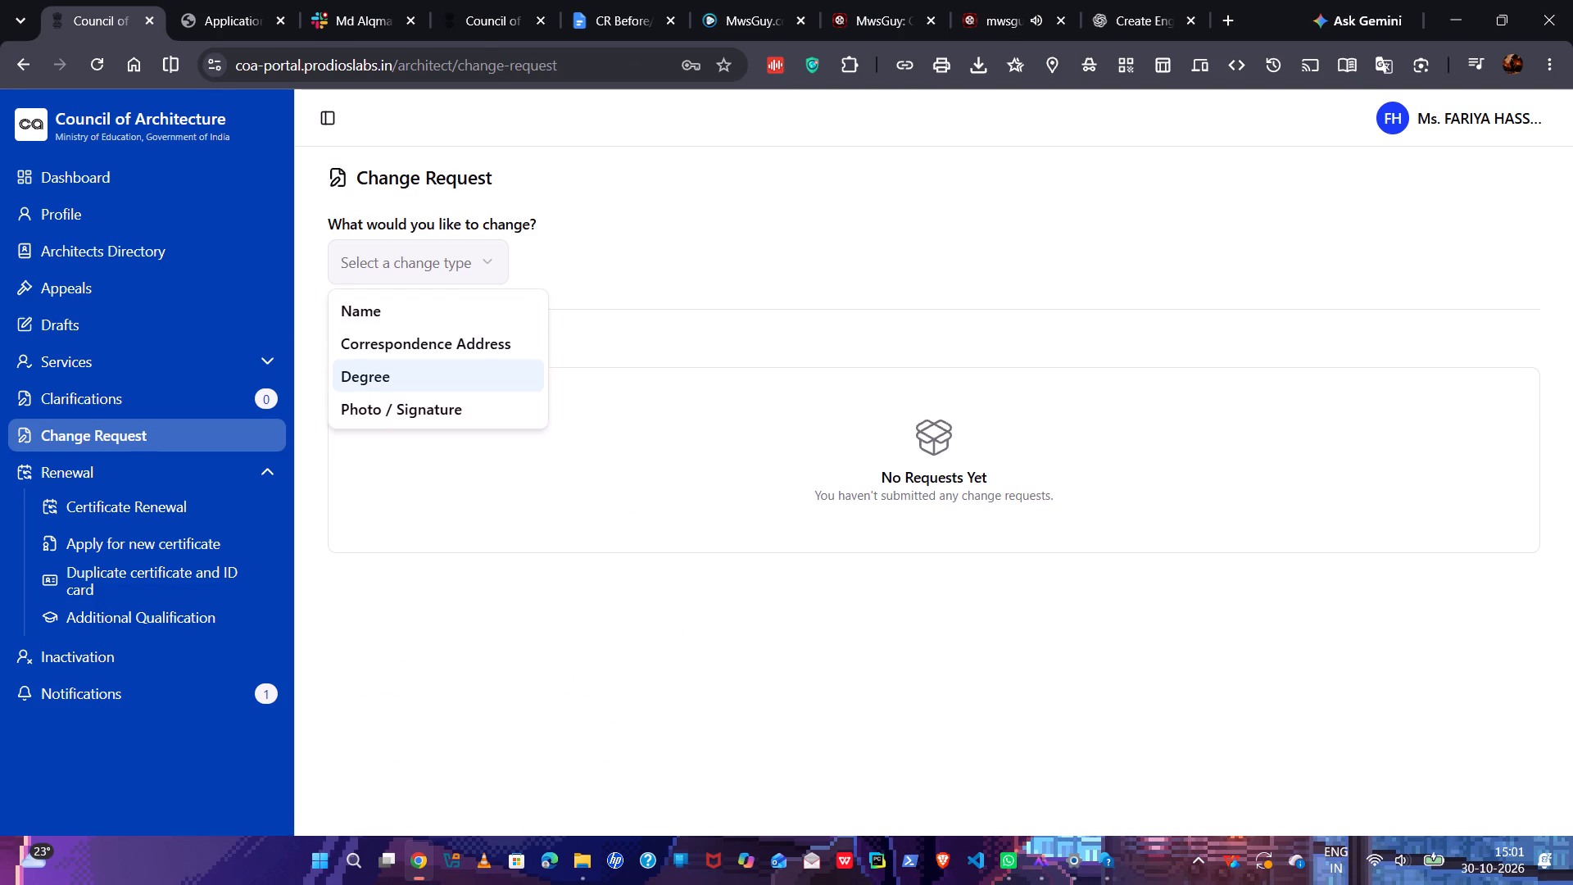
left_click(399, 371)
left_click(1145, 539)
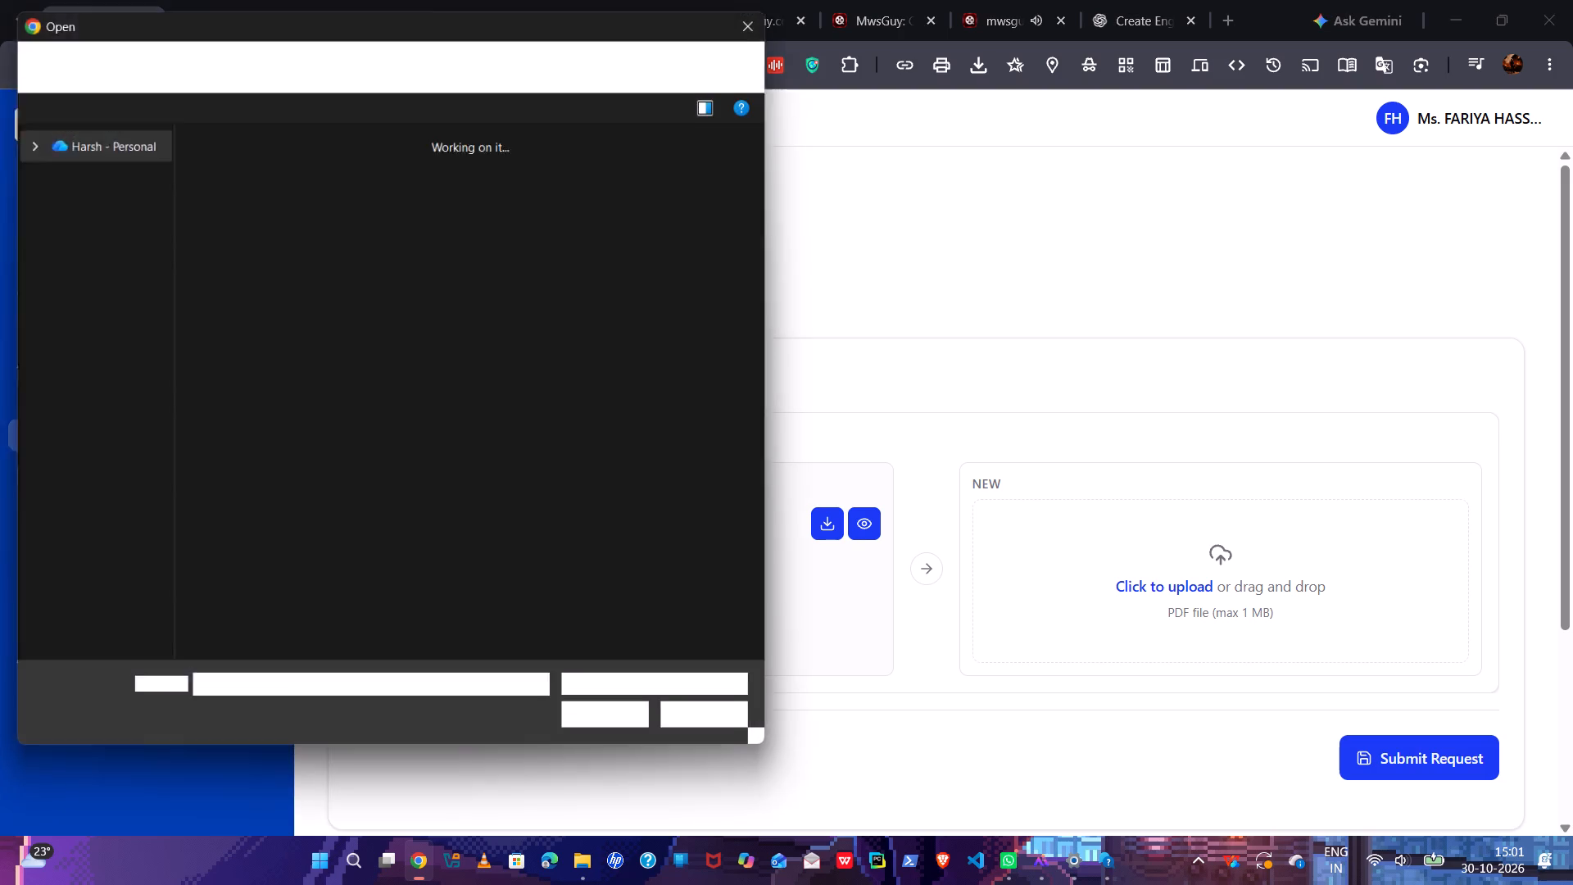
scroll(544, 489, "down", 3)
scroll(544, 489, "left", 6)
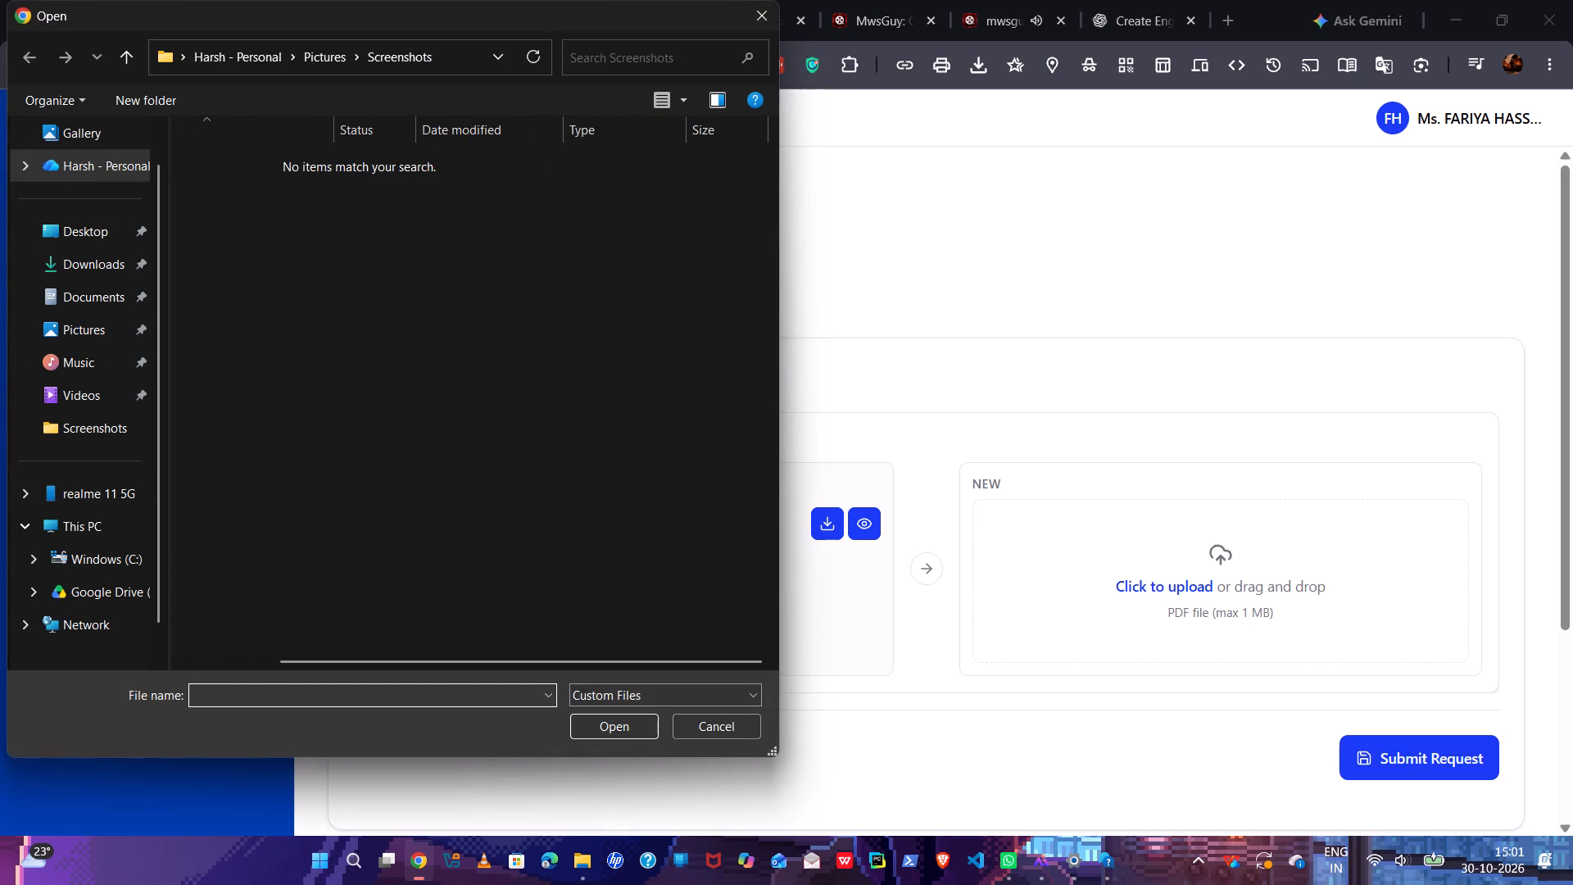
left_click(88, 301)
scroll(326, 489, "down", 5)
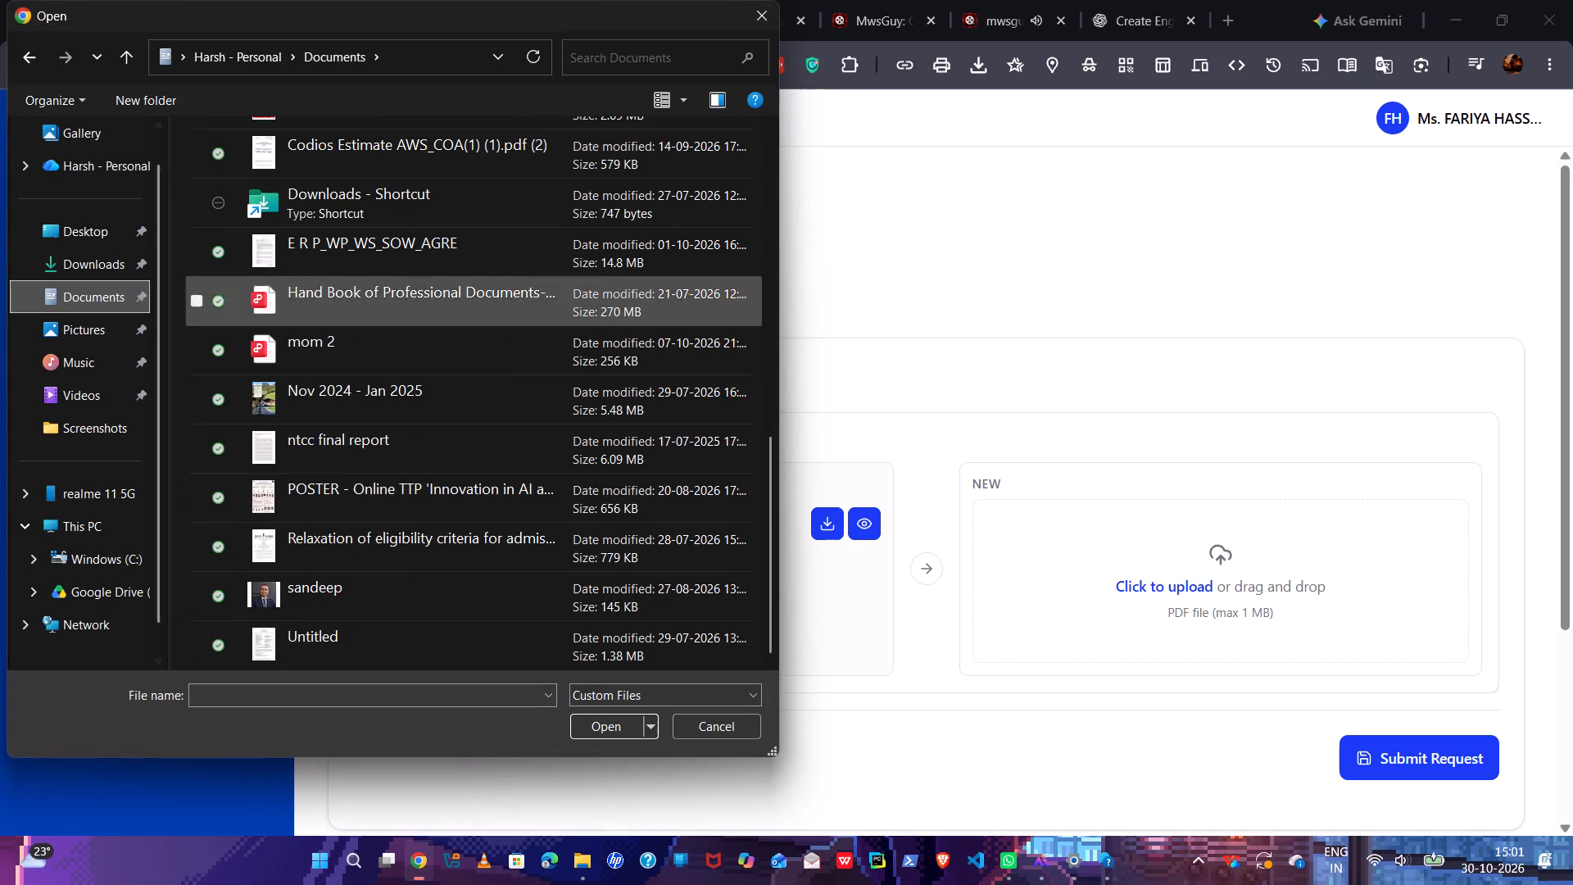
double_click(366, 356)
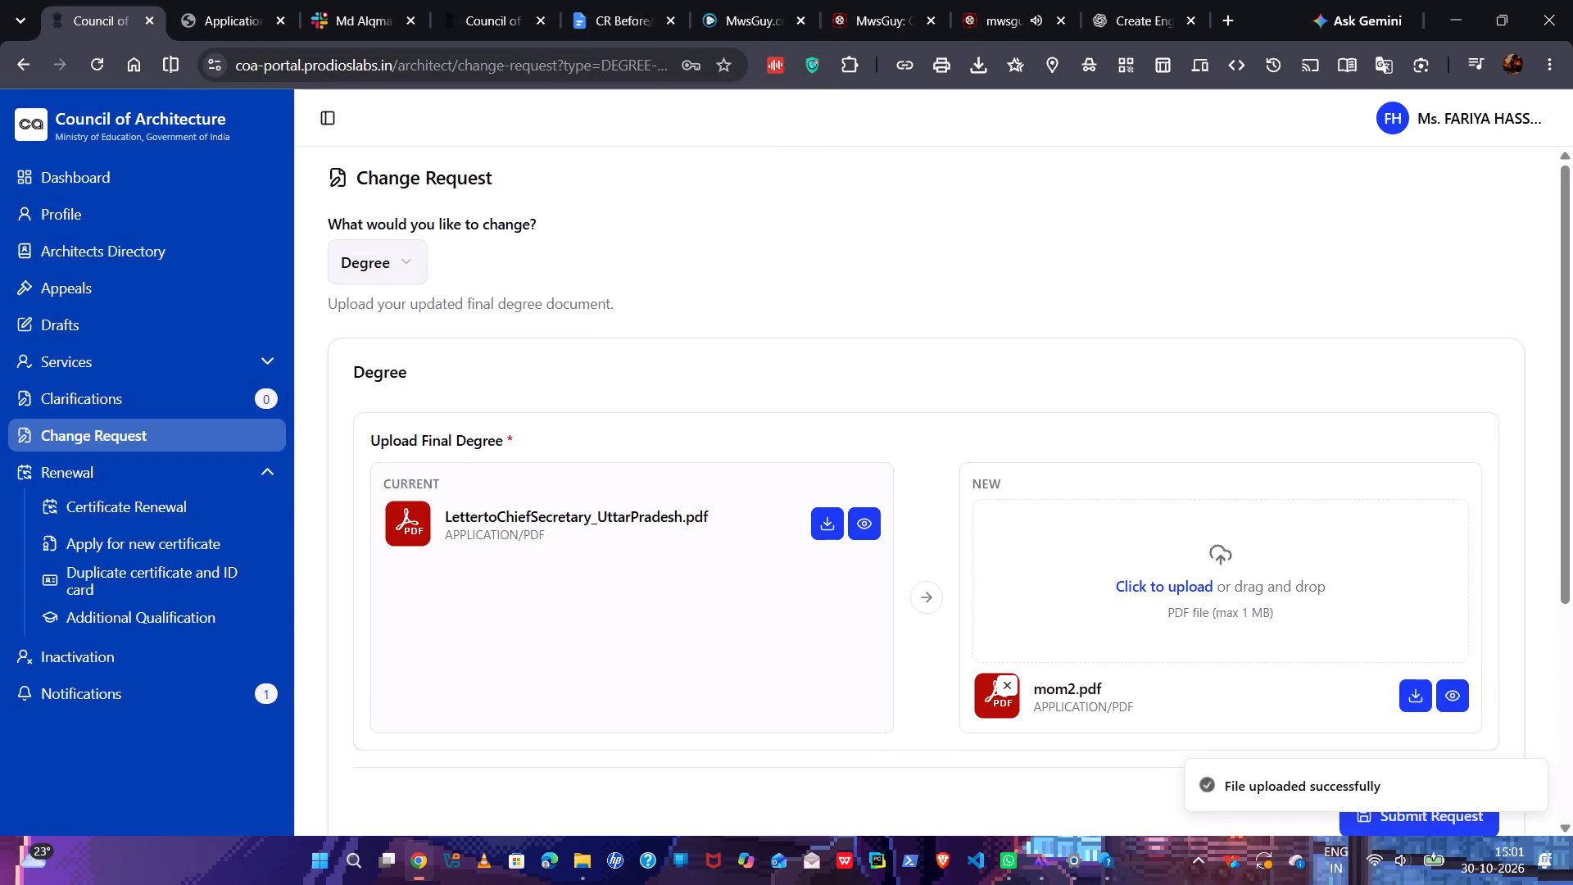
scroll(1287, 717, "down", 2)
left_click(1420, 488)
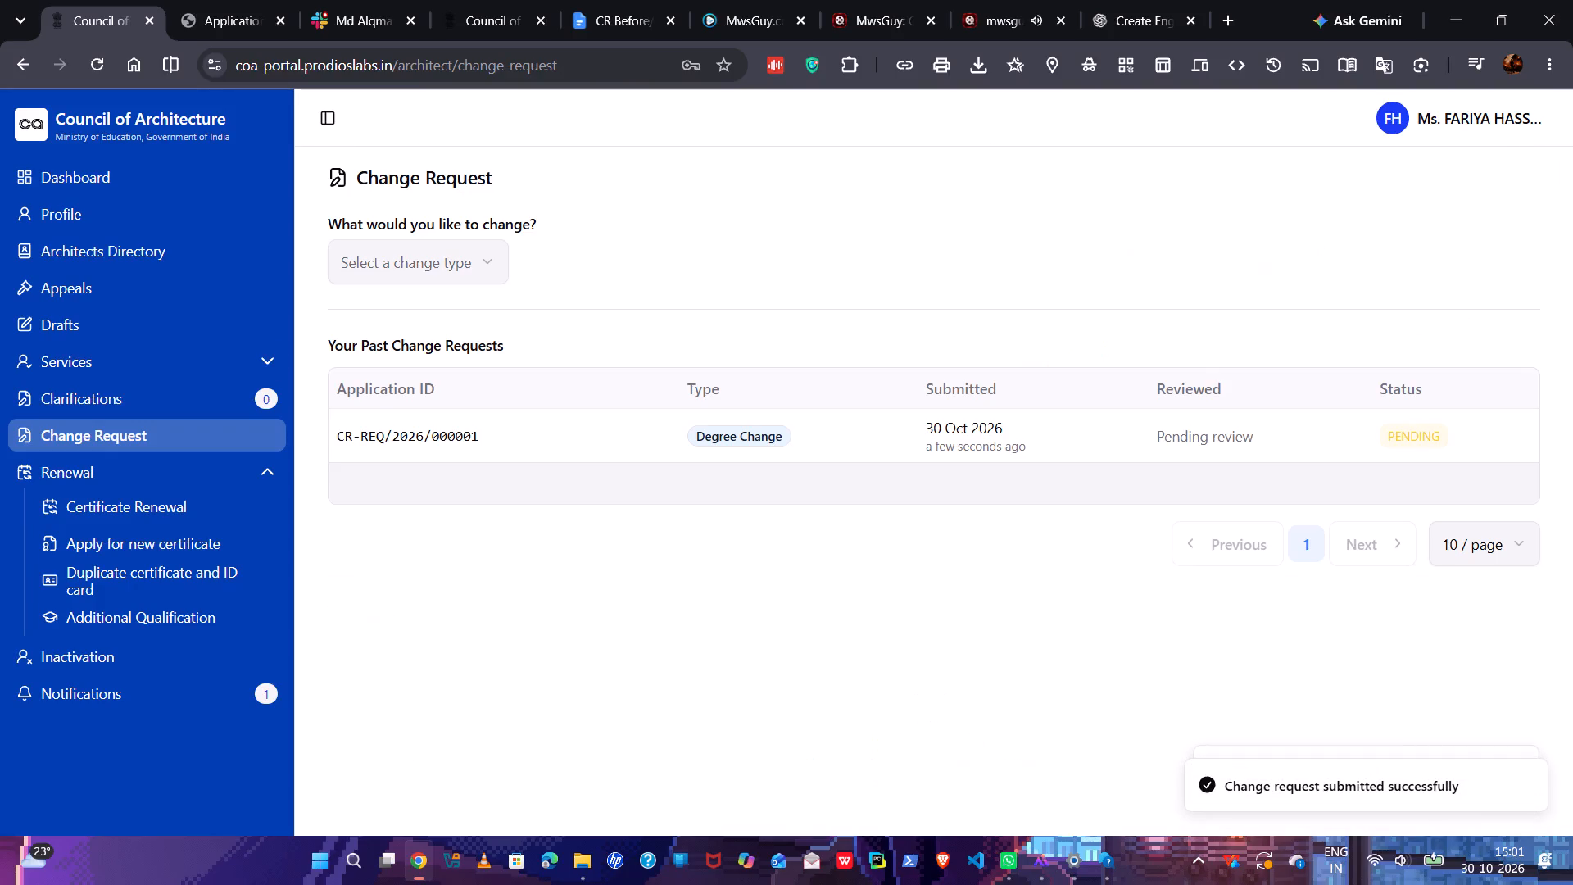
Open the signed-in architect's account menu.
left_click(1466, 134)
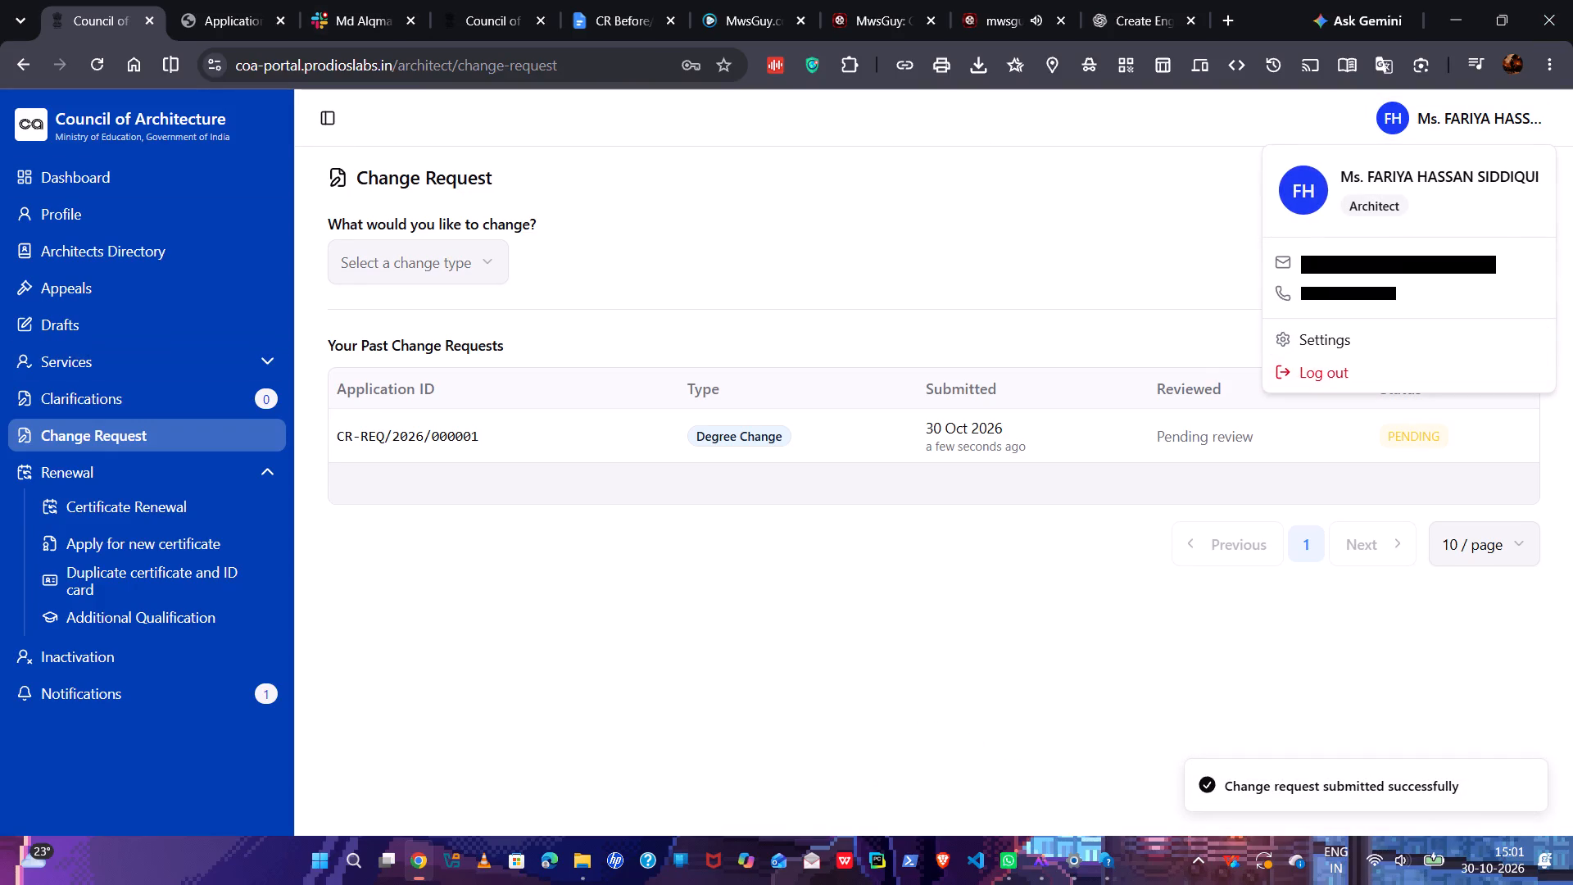
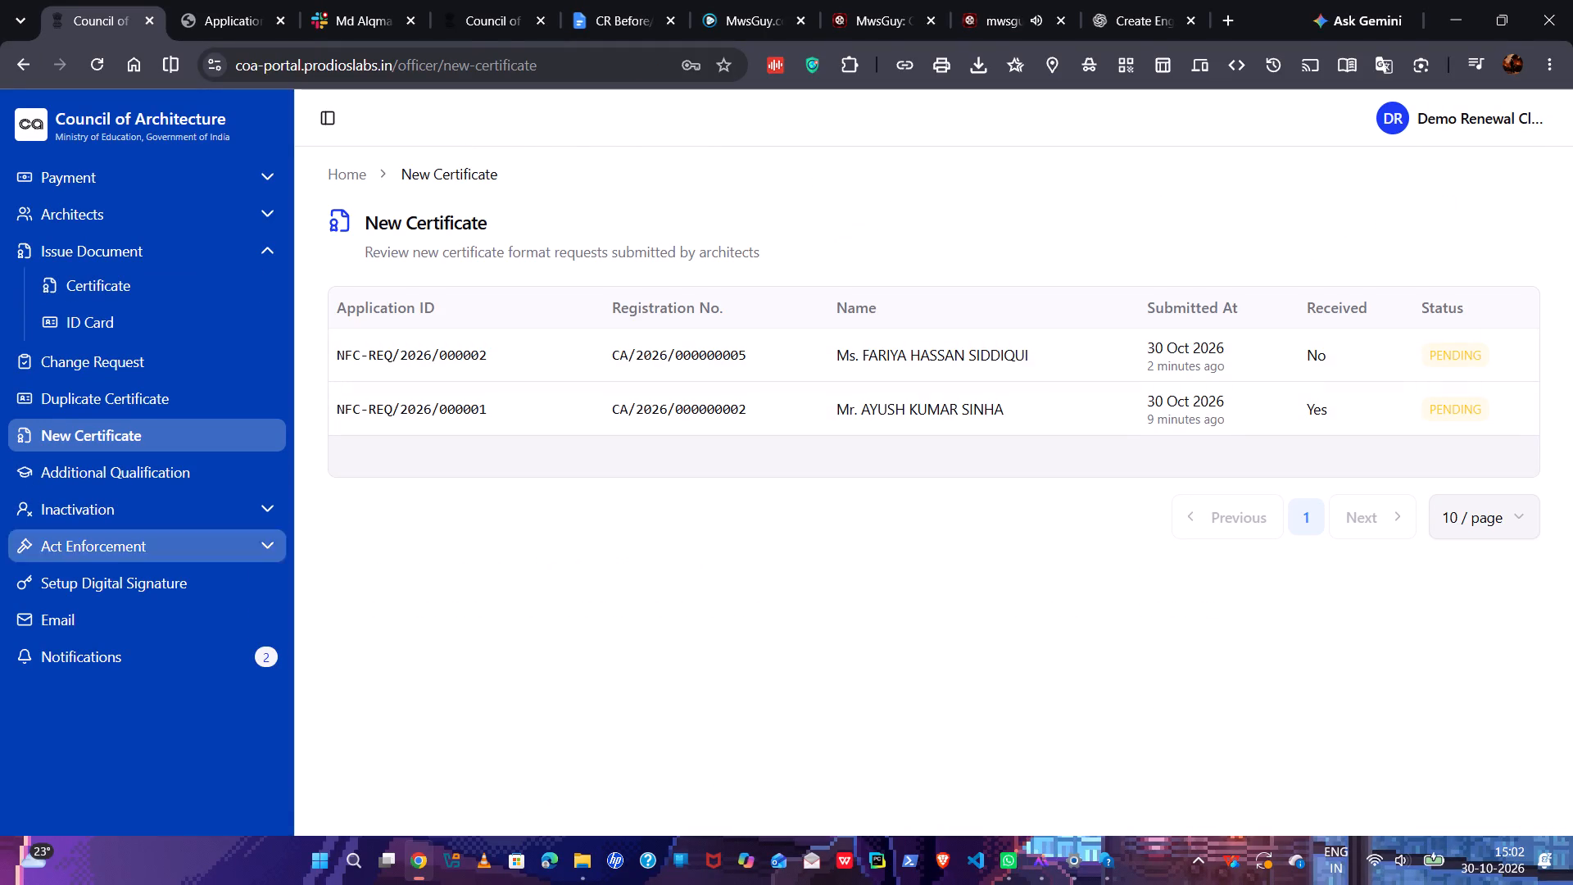
left_click(426, 352)
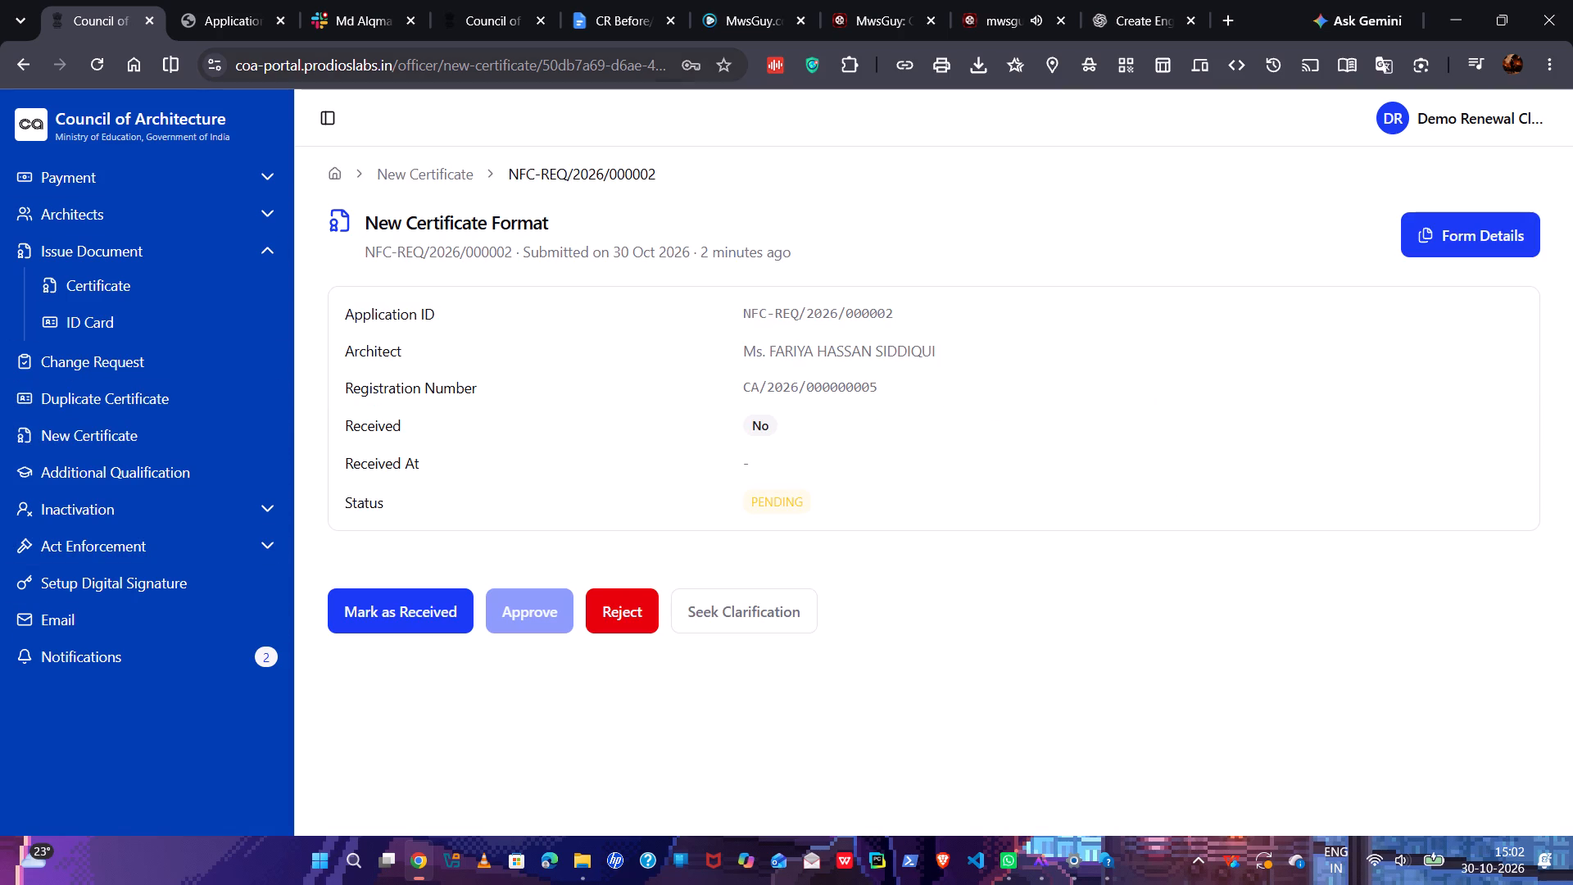
left_click(241, 48)
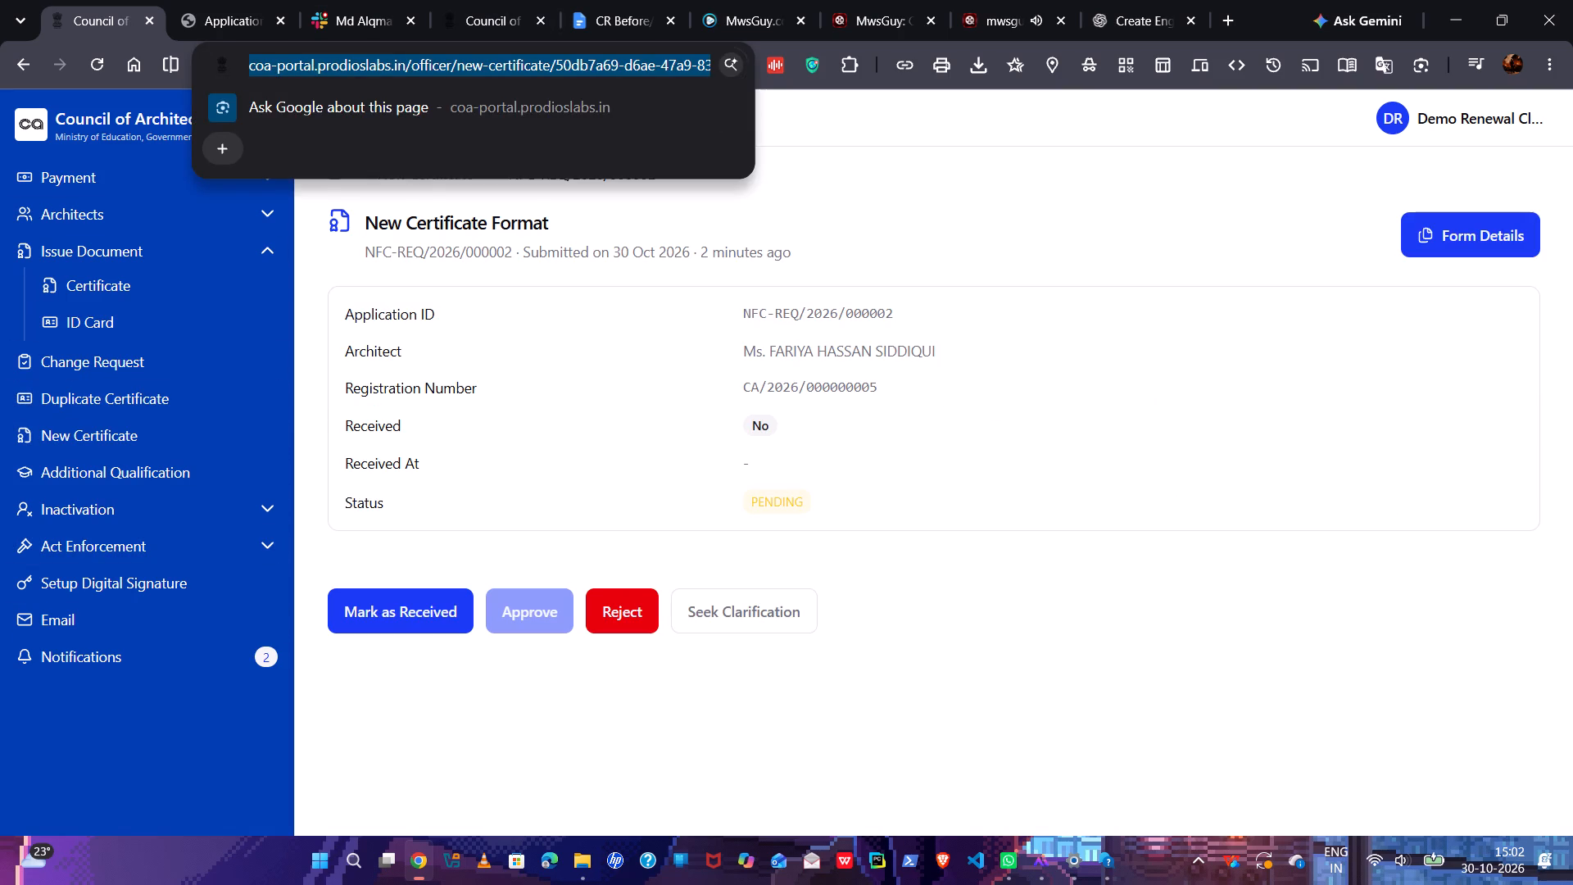
left_click(828, 147)
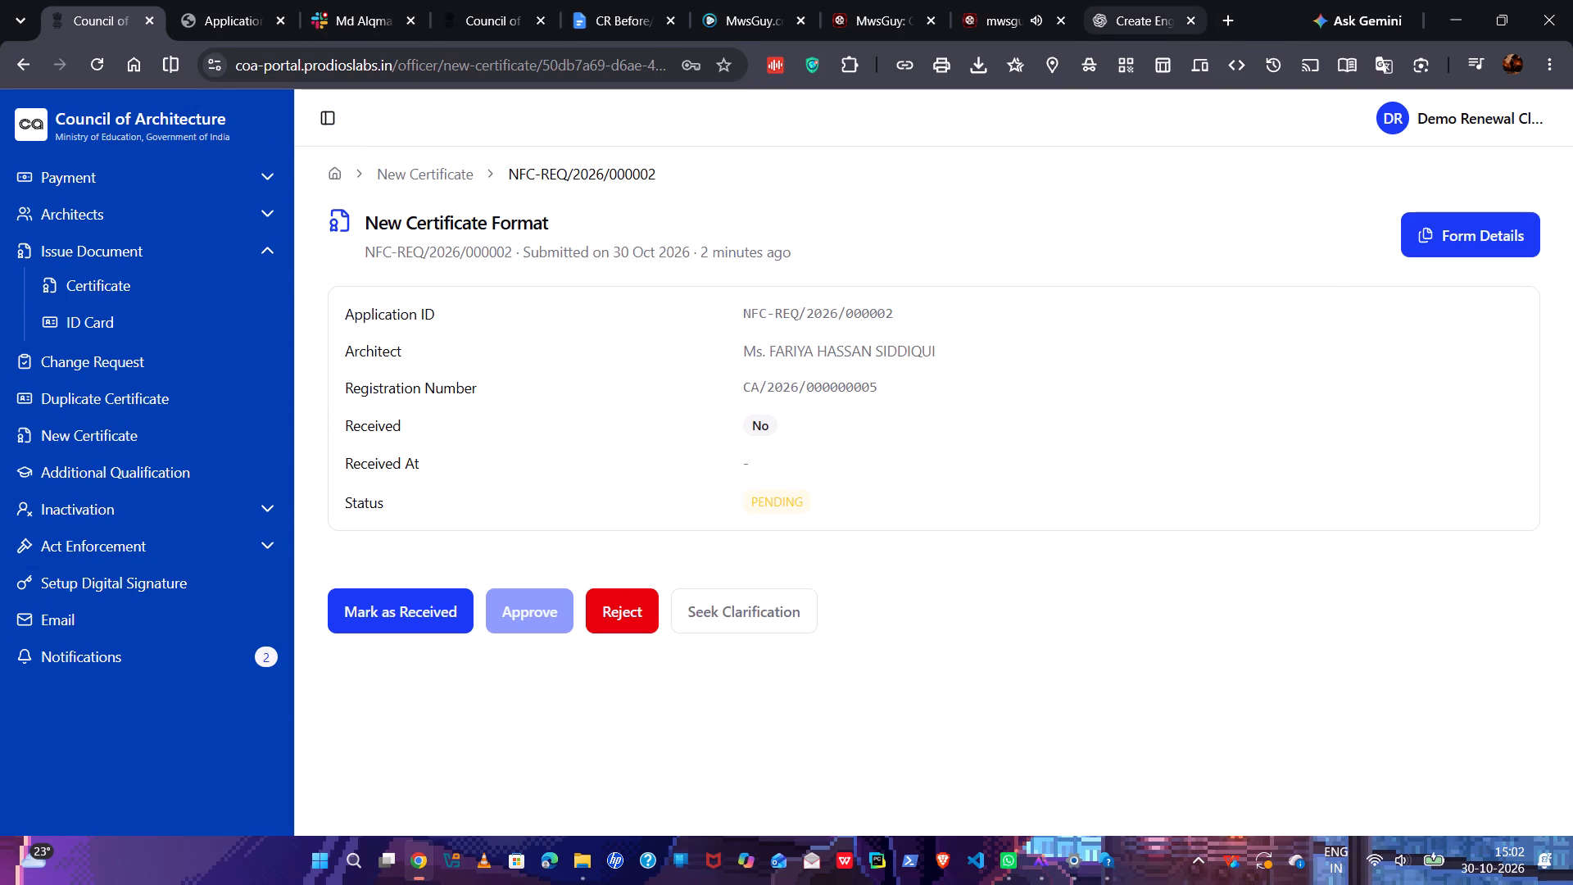
left_click(130, 387)
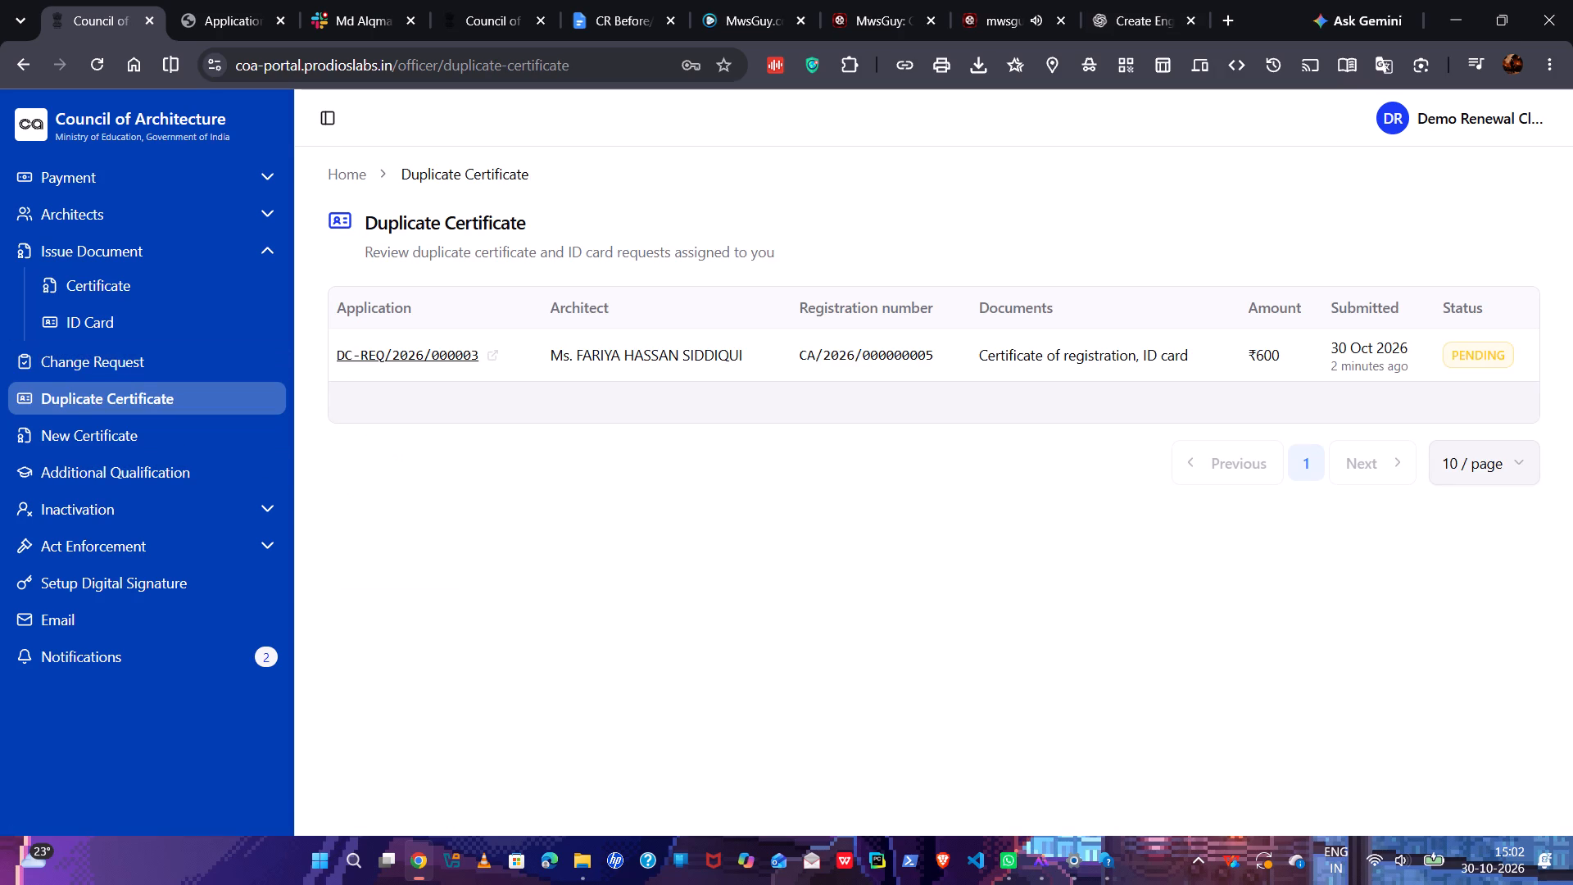
left_click(444, 362)
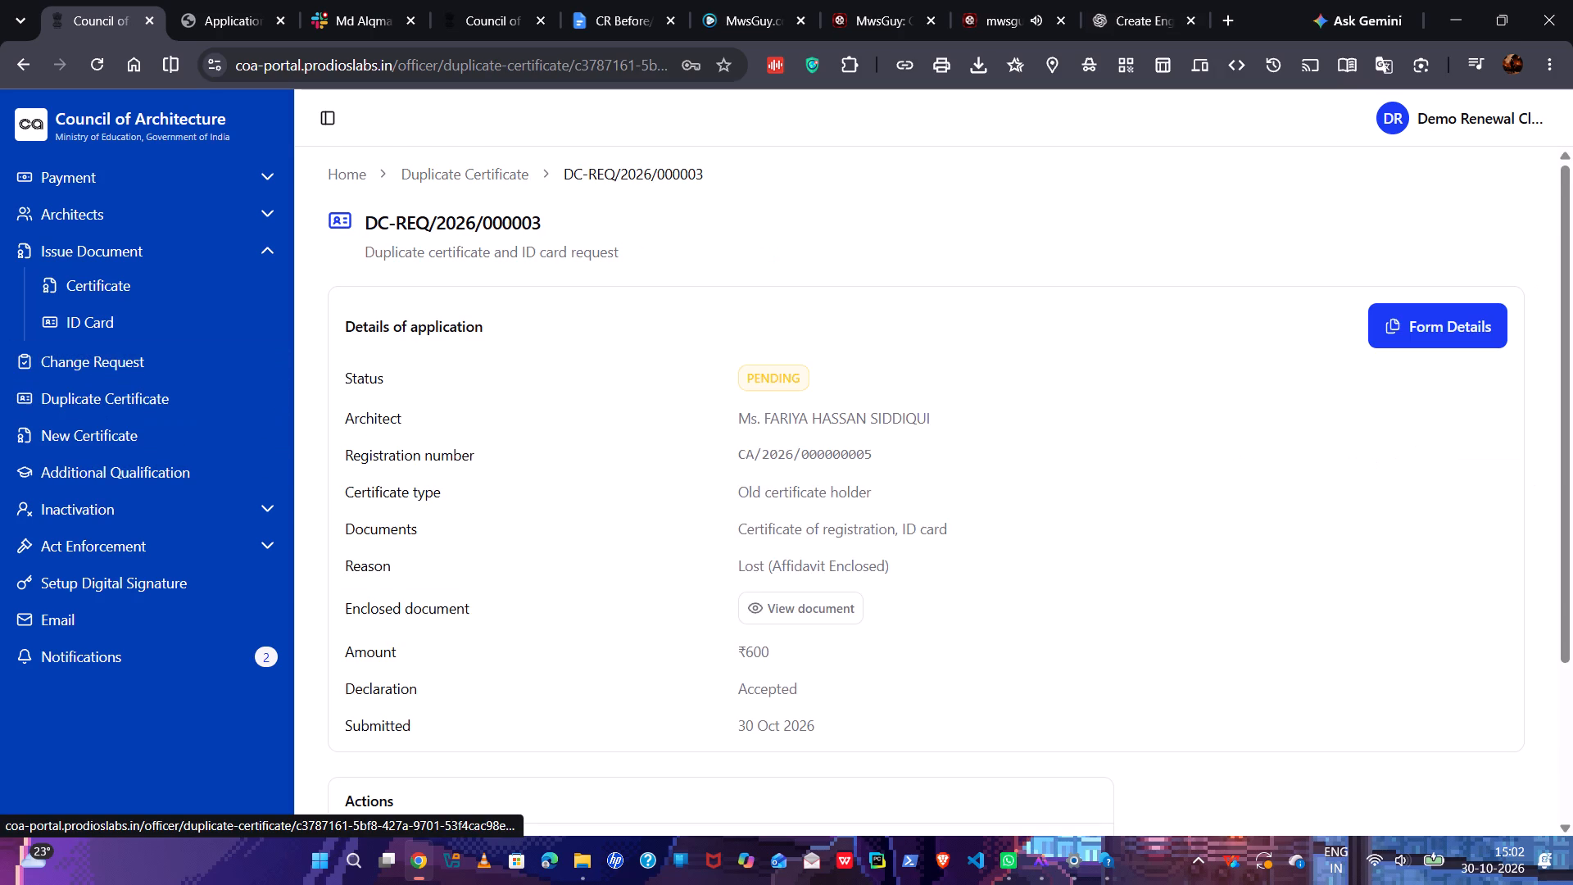
scroll(802, 623, "down", 5)
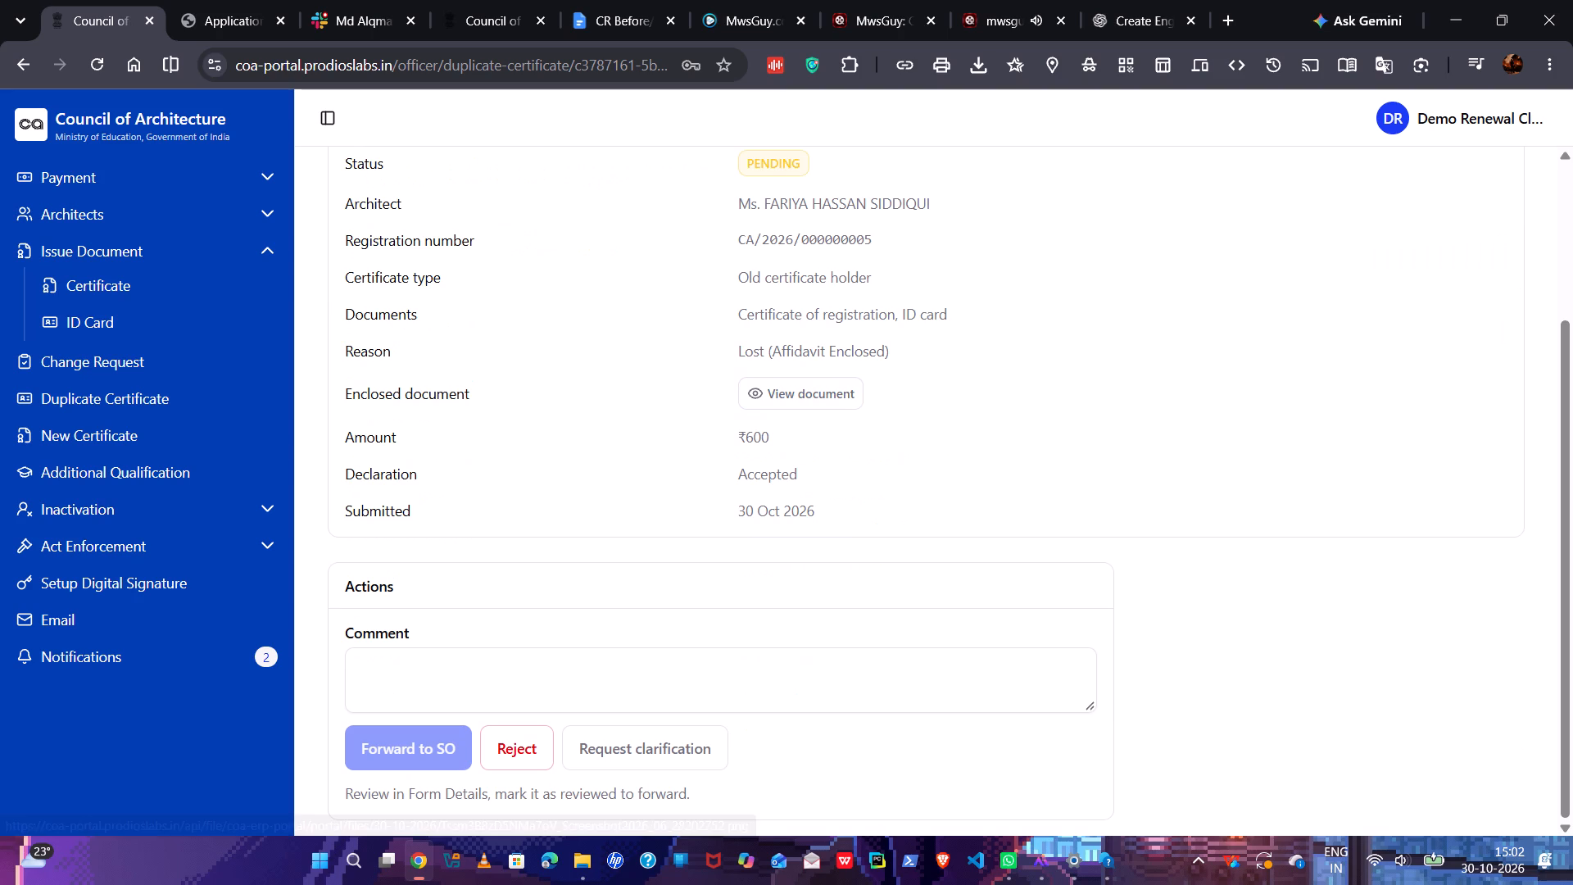
left_click(652, 747)
left_click(962, 379)
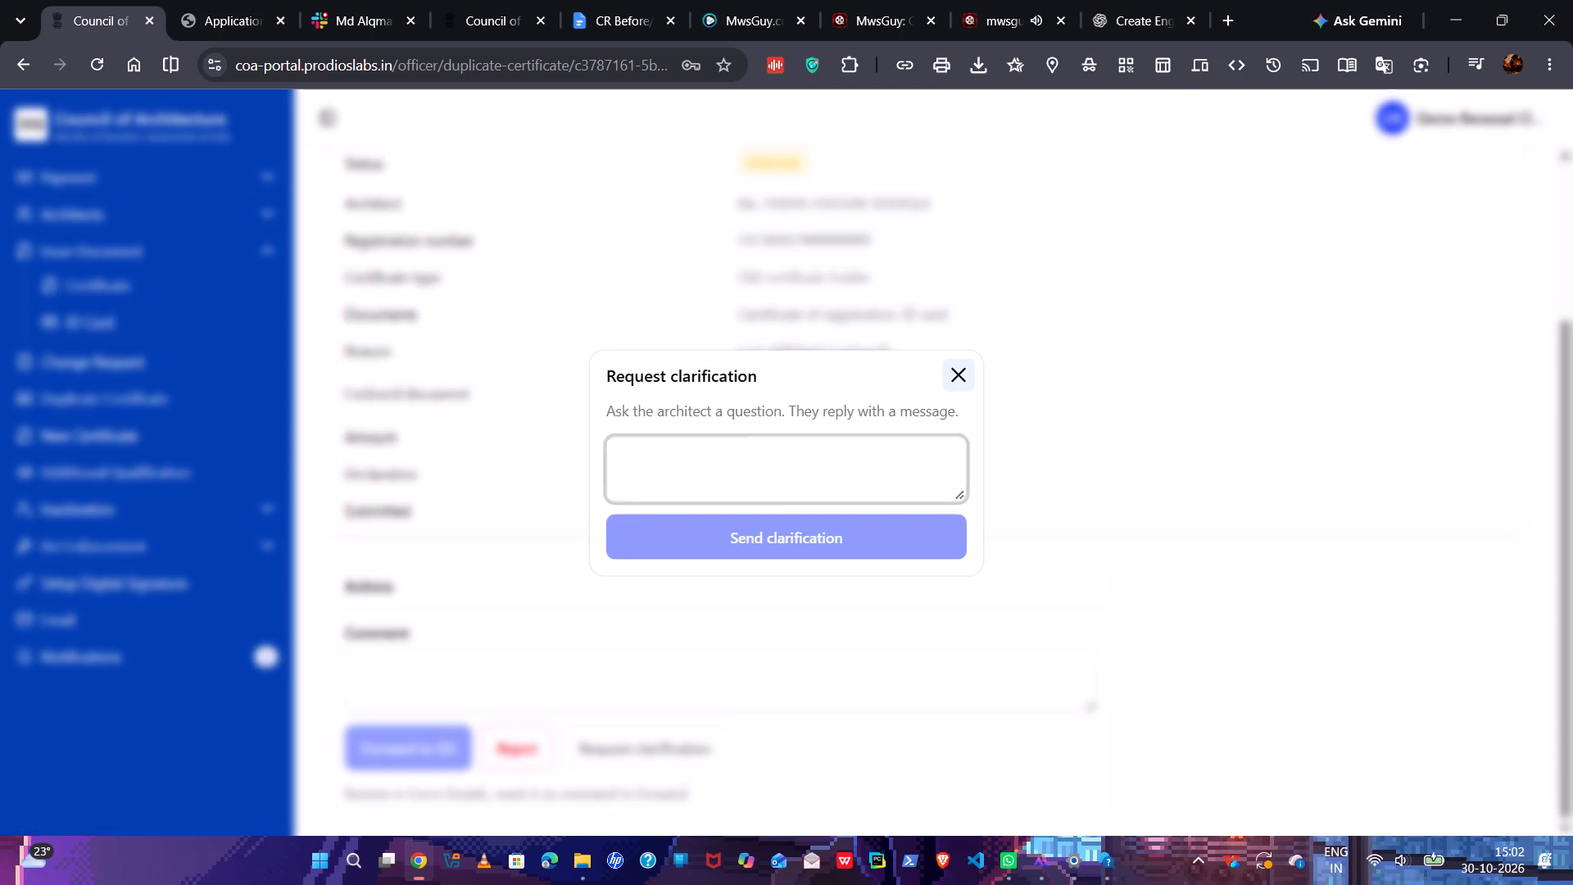
scroll(1012, 542, "up", 5)
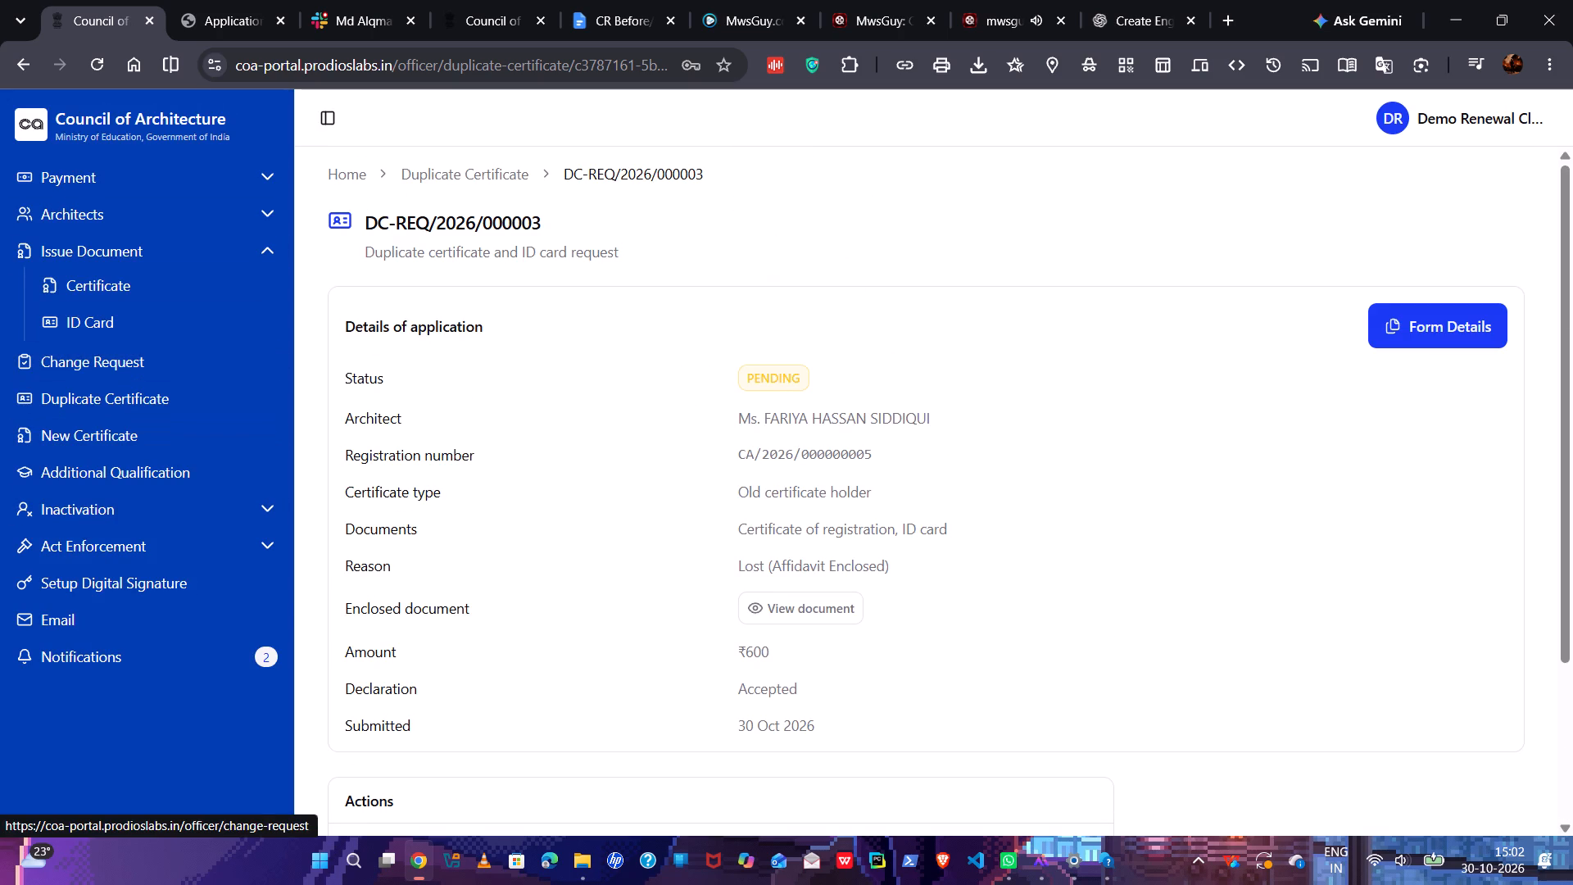
Open Degree change request CR-REQ/2026/000001 to view the requested final degree document.
left_click(109, 349)
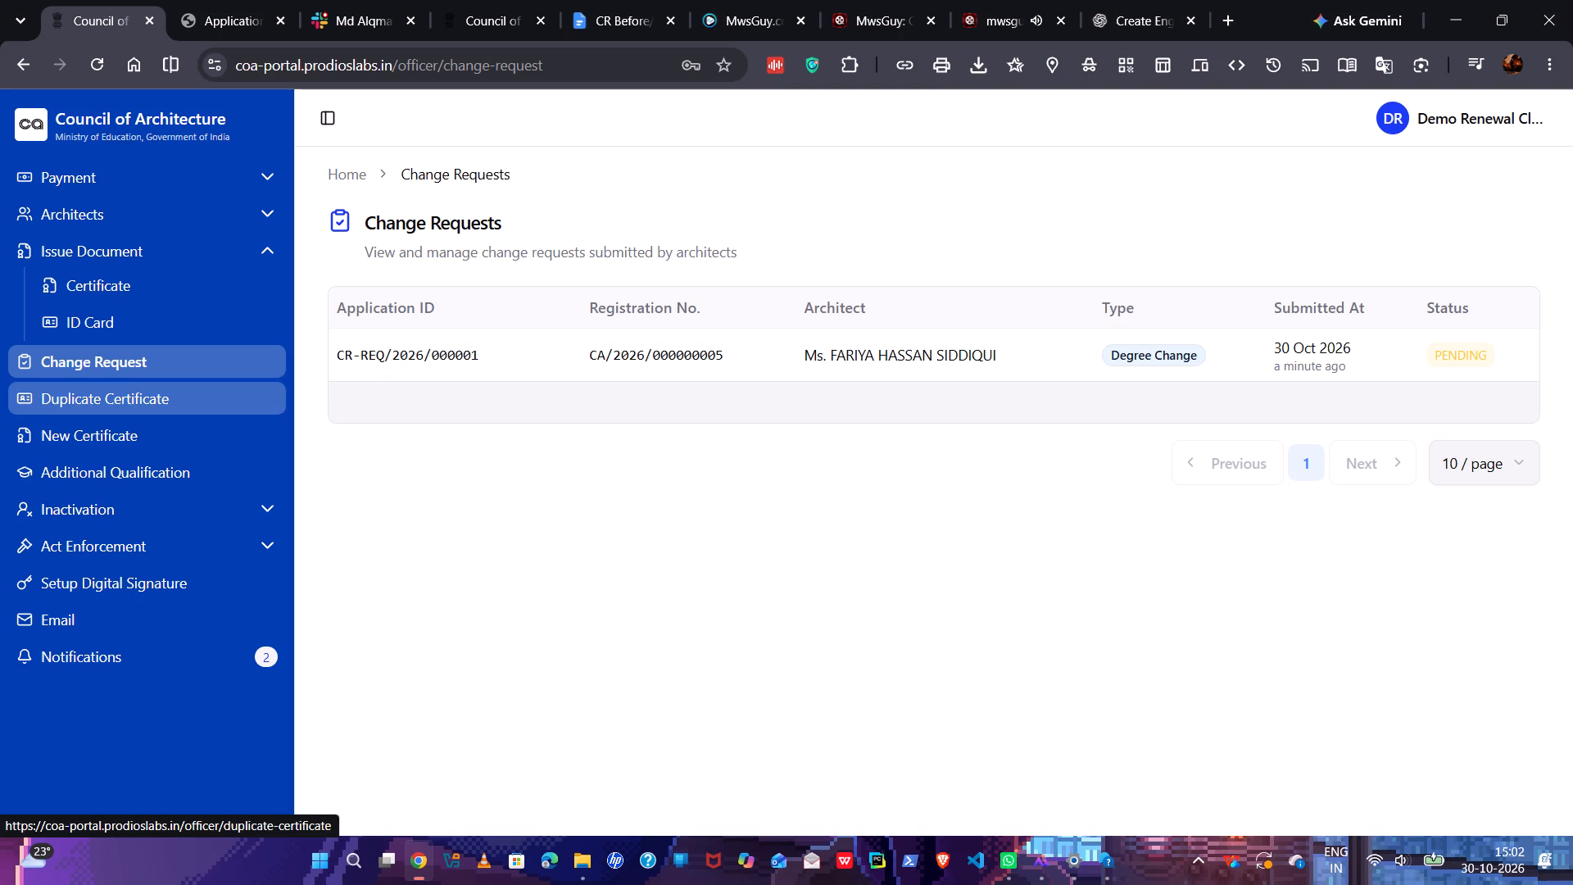
left_click(393, 350)
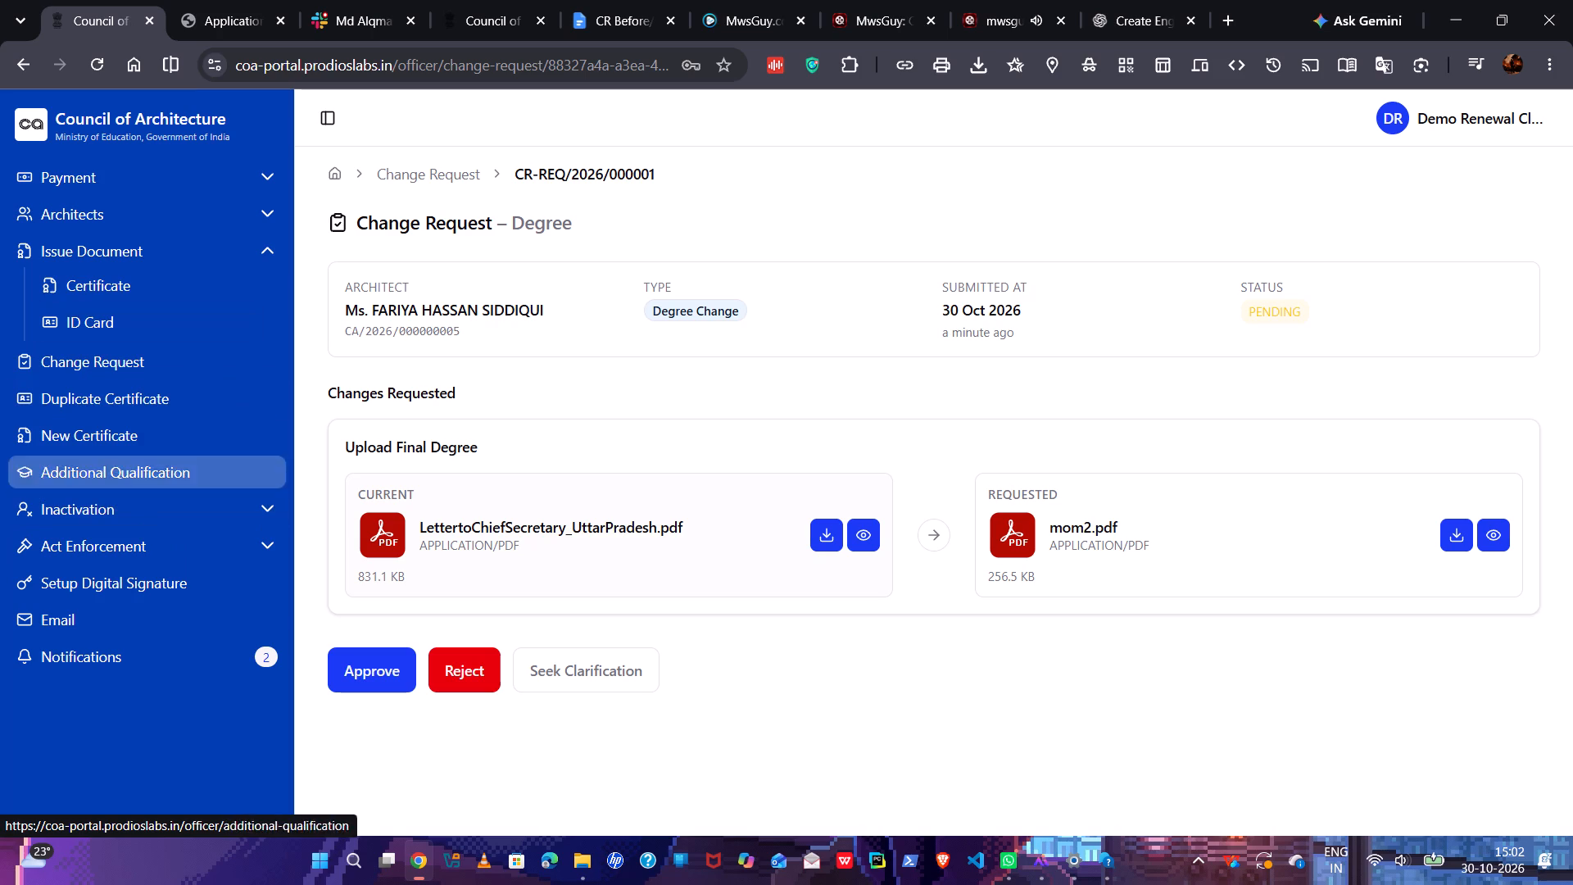
Open the officer's list of new certificate requests submitted by architects.
left_click(94, 446)
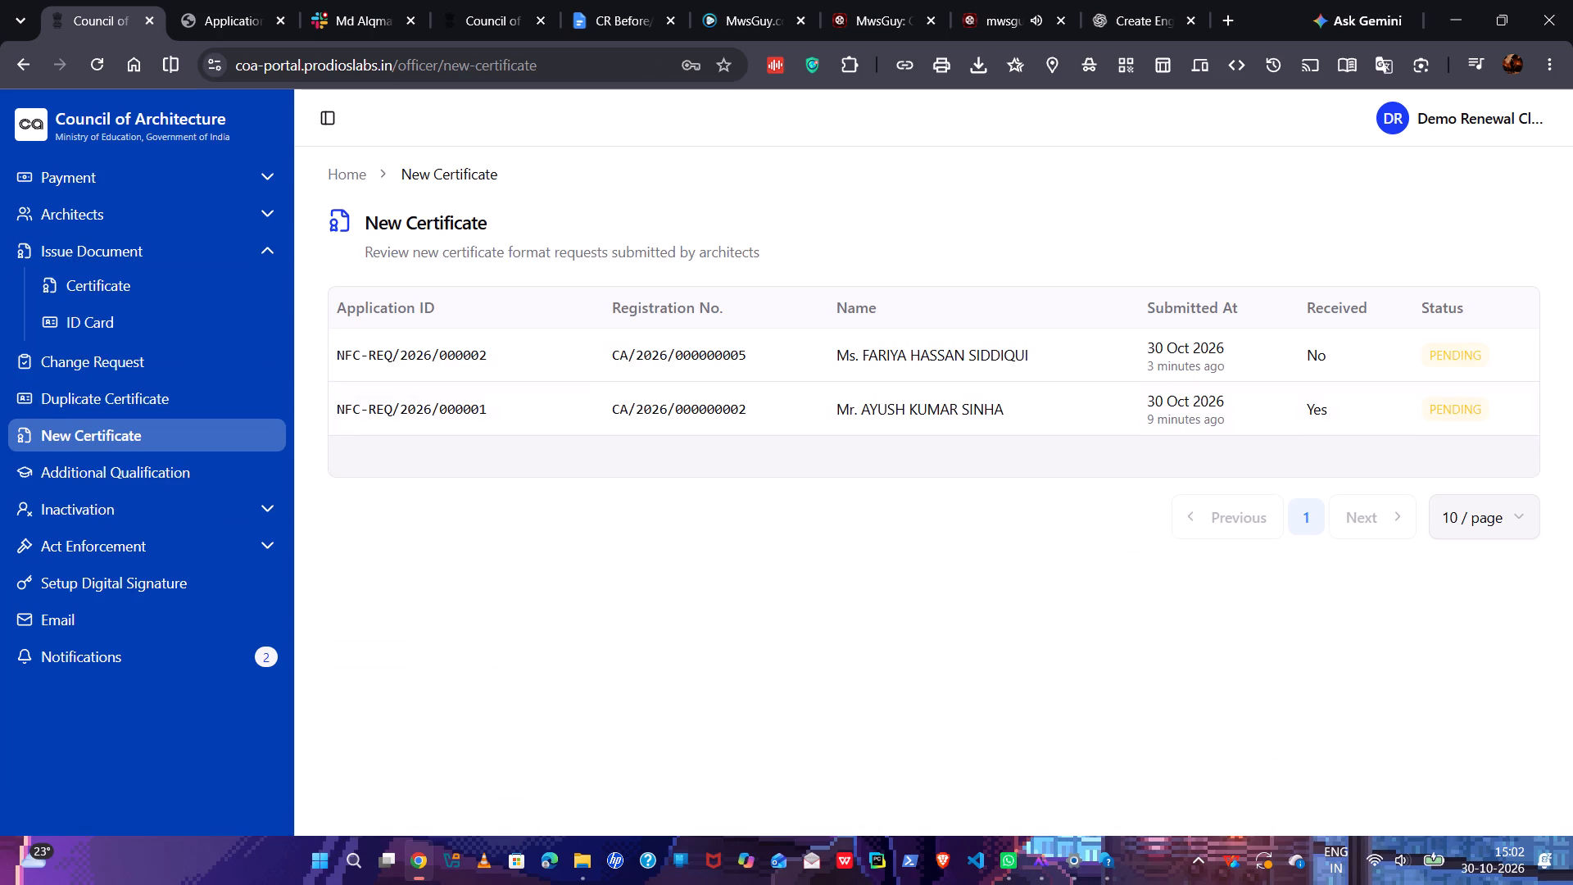
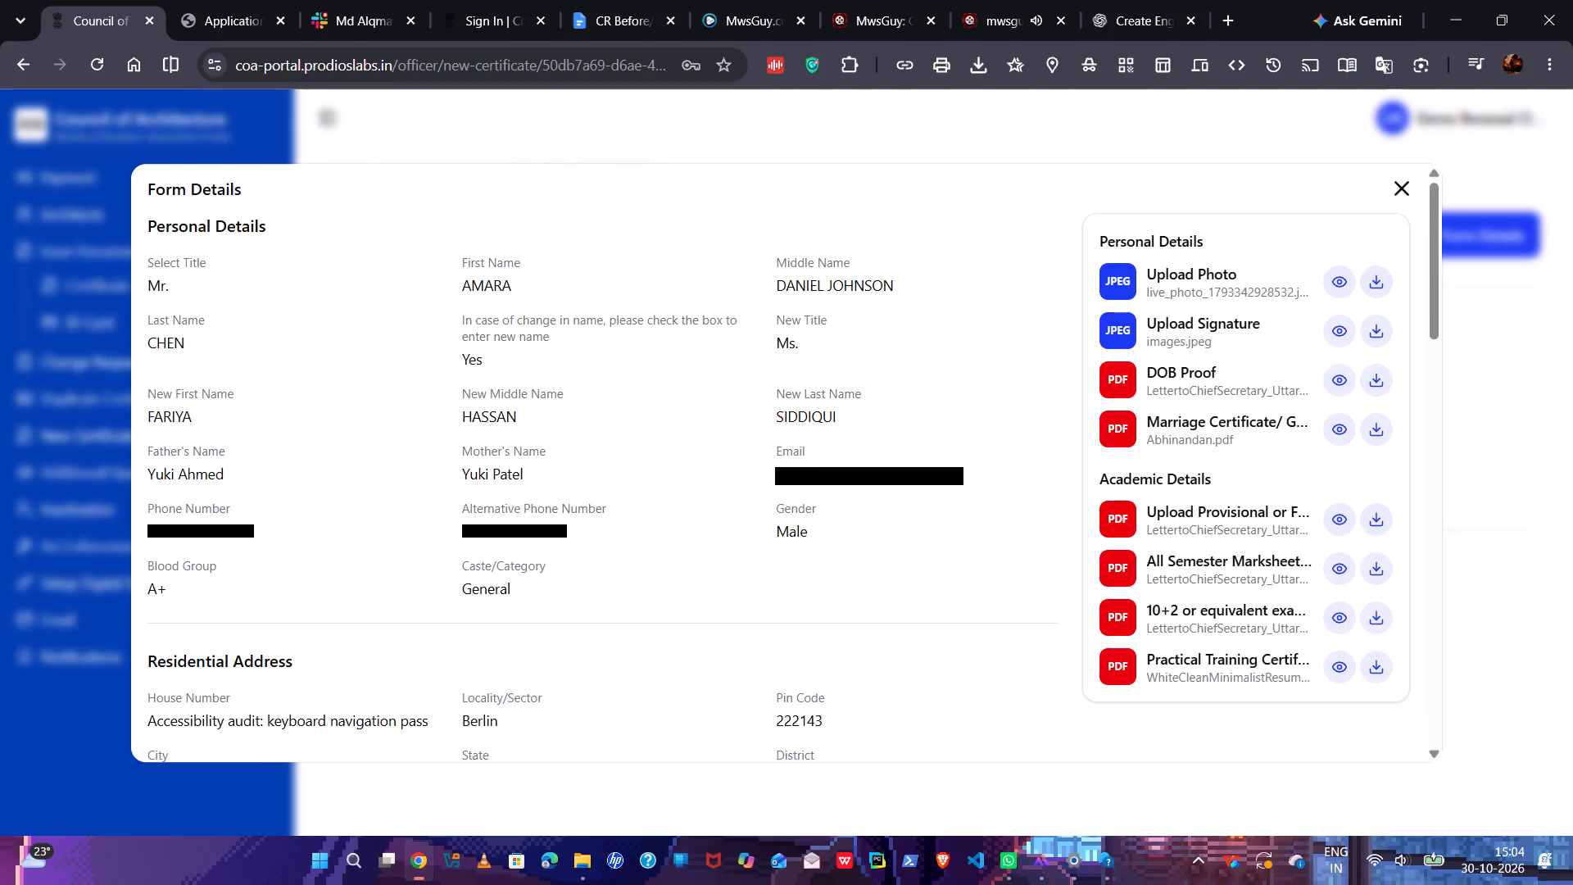
scroll(1015, 476, "down", 11)
scroll(1015, 476, "up", 10)
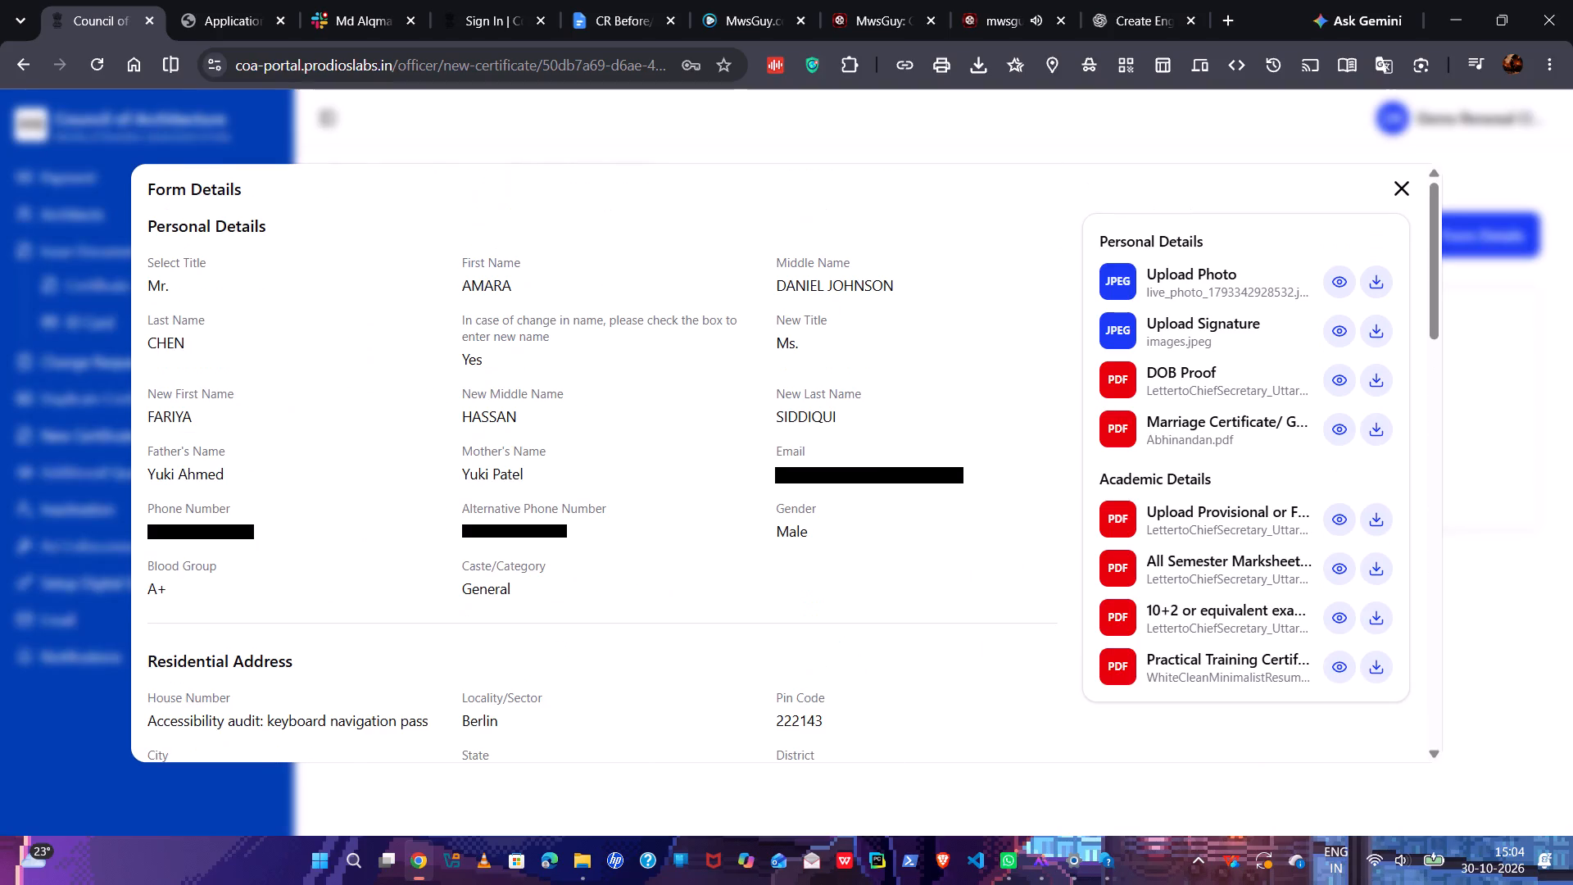
left_click(1412, 177)
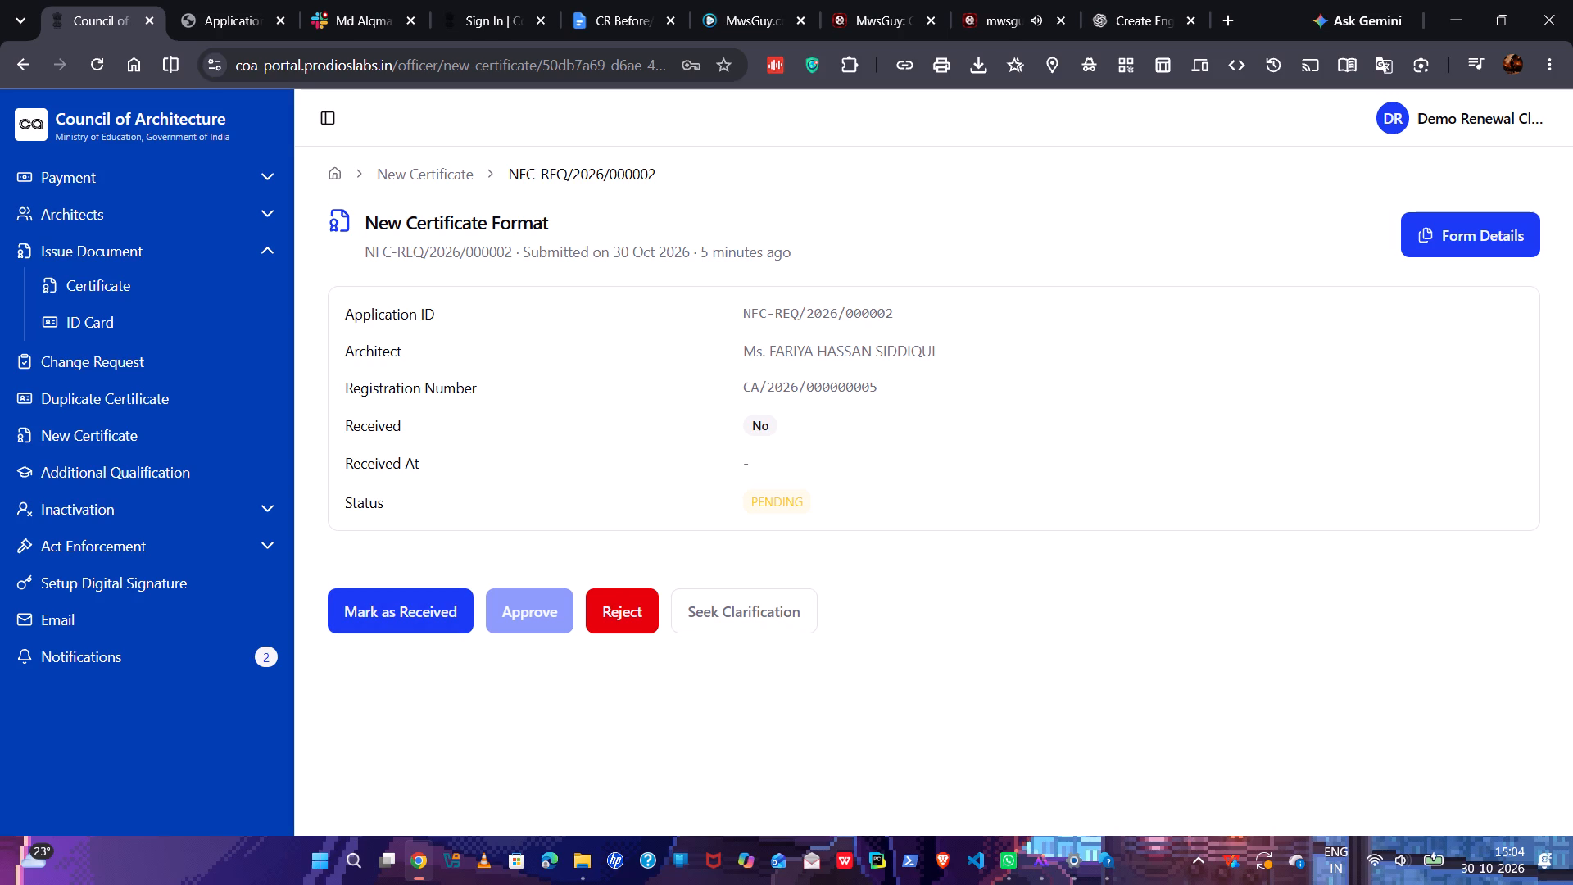
left_click(430, 588)
left_click(142, 443)
left_click(433, 406)
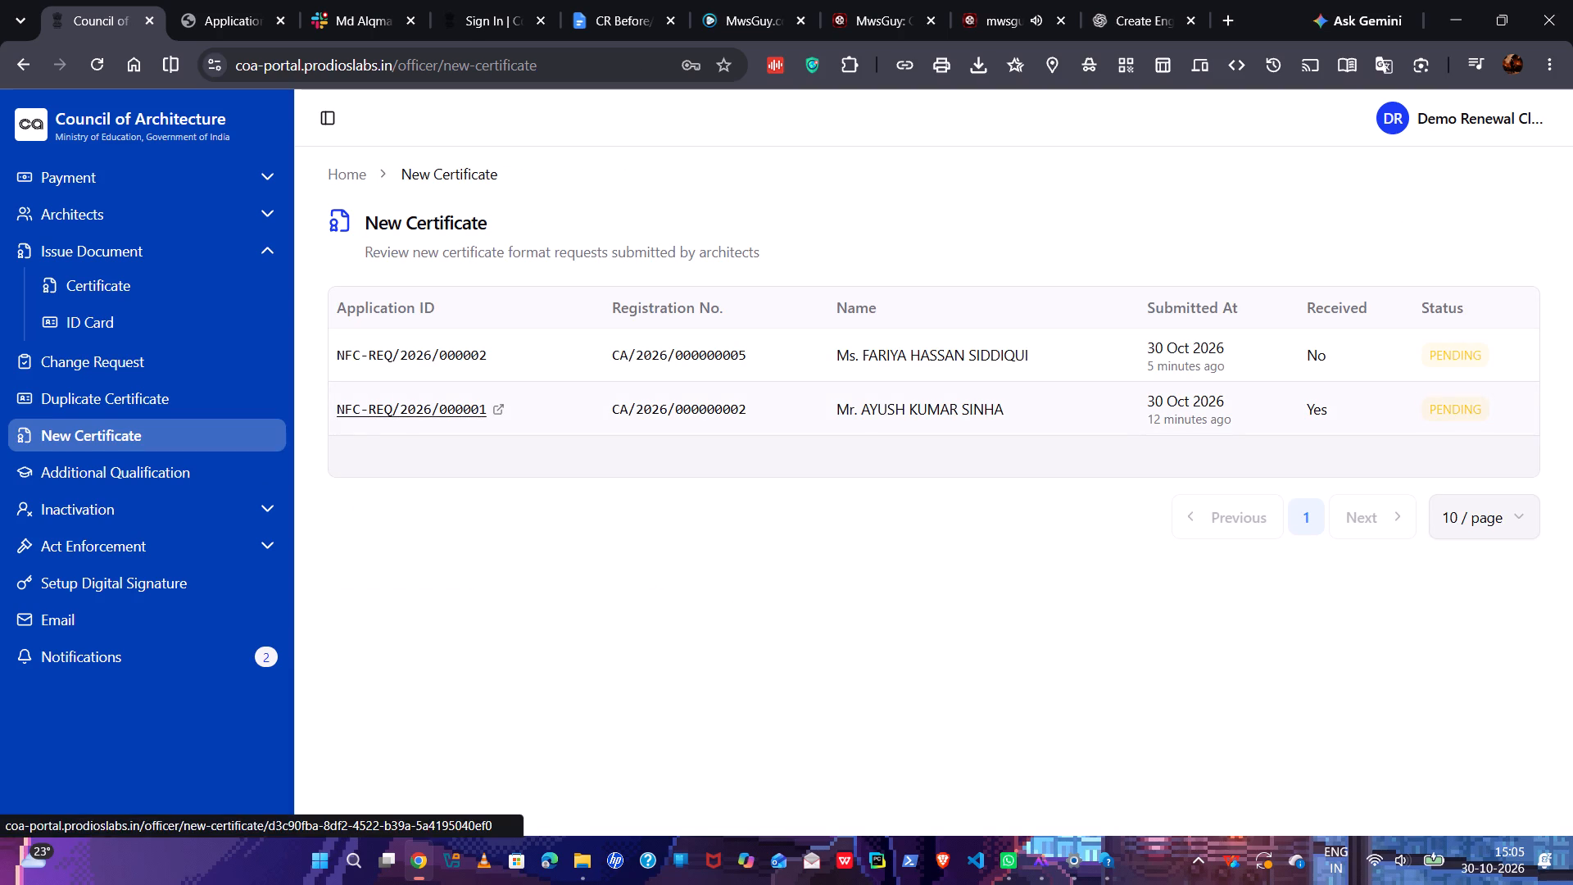
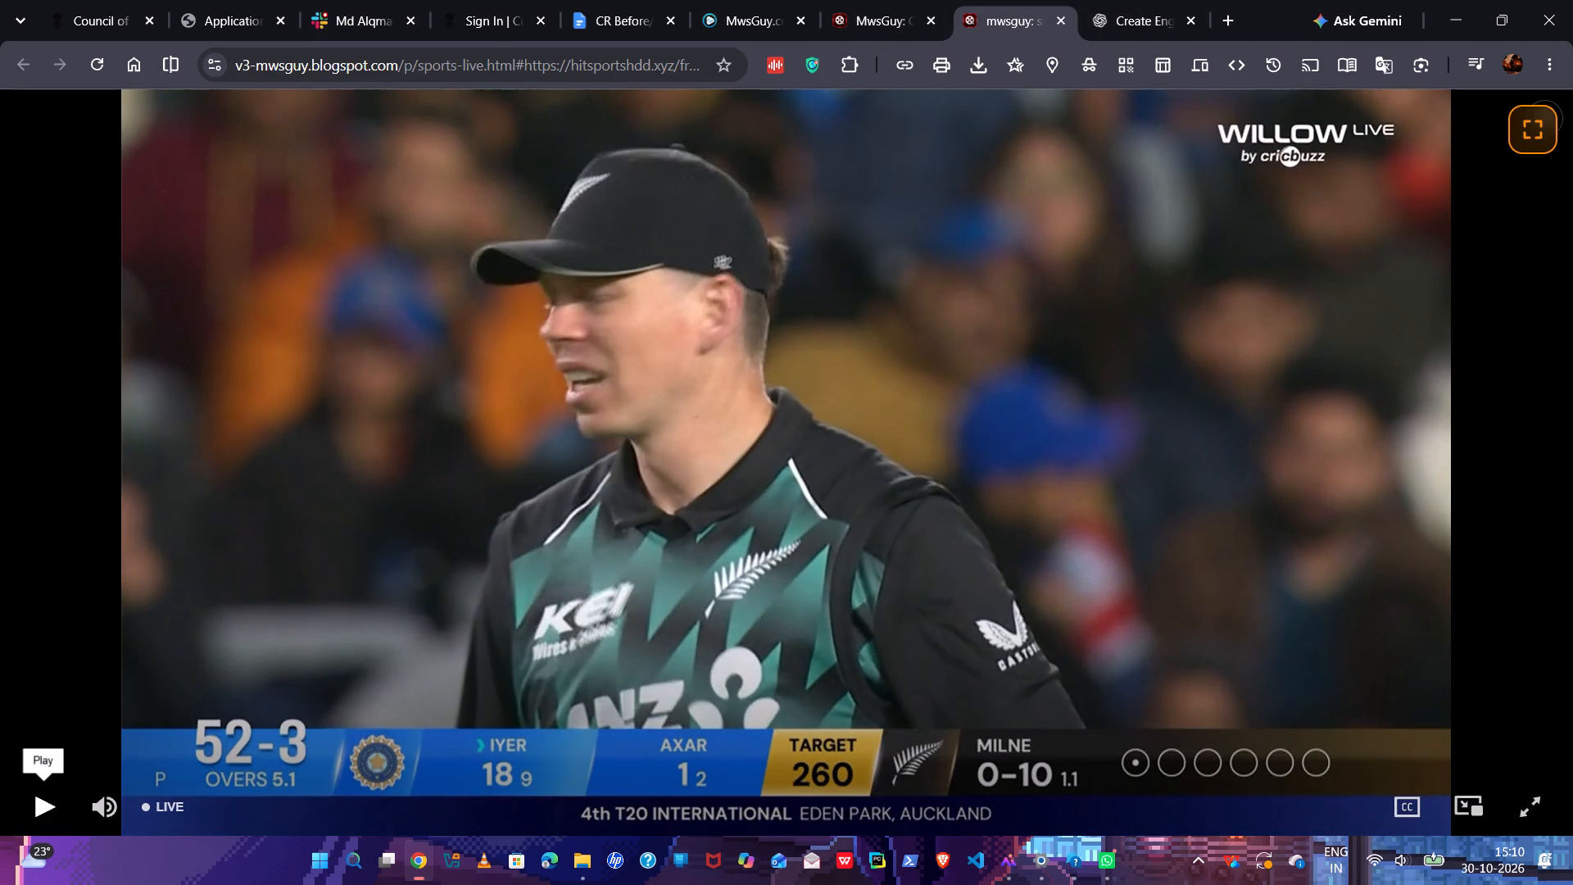
Resume the live cricket stream and switch it to full screen and back.
left_click(43, 806)
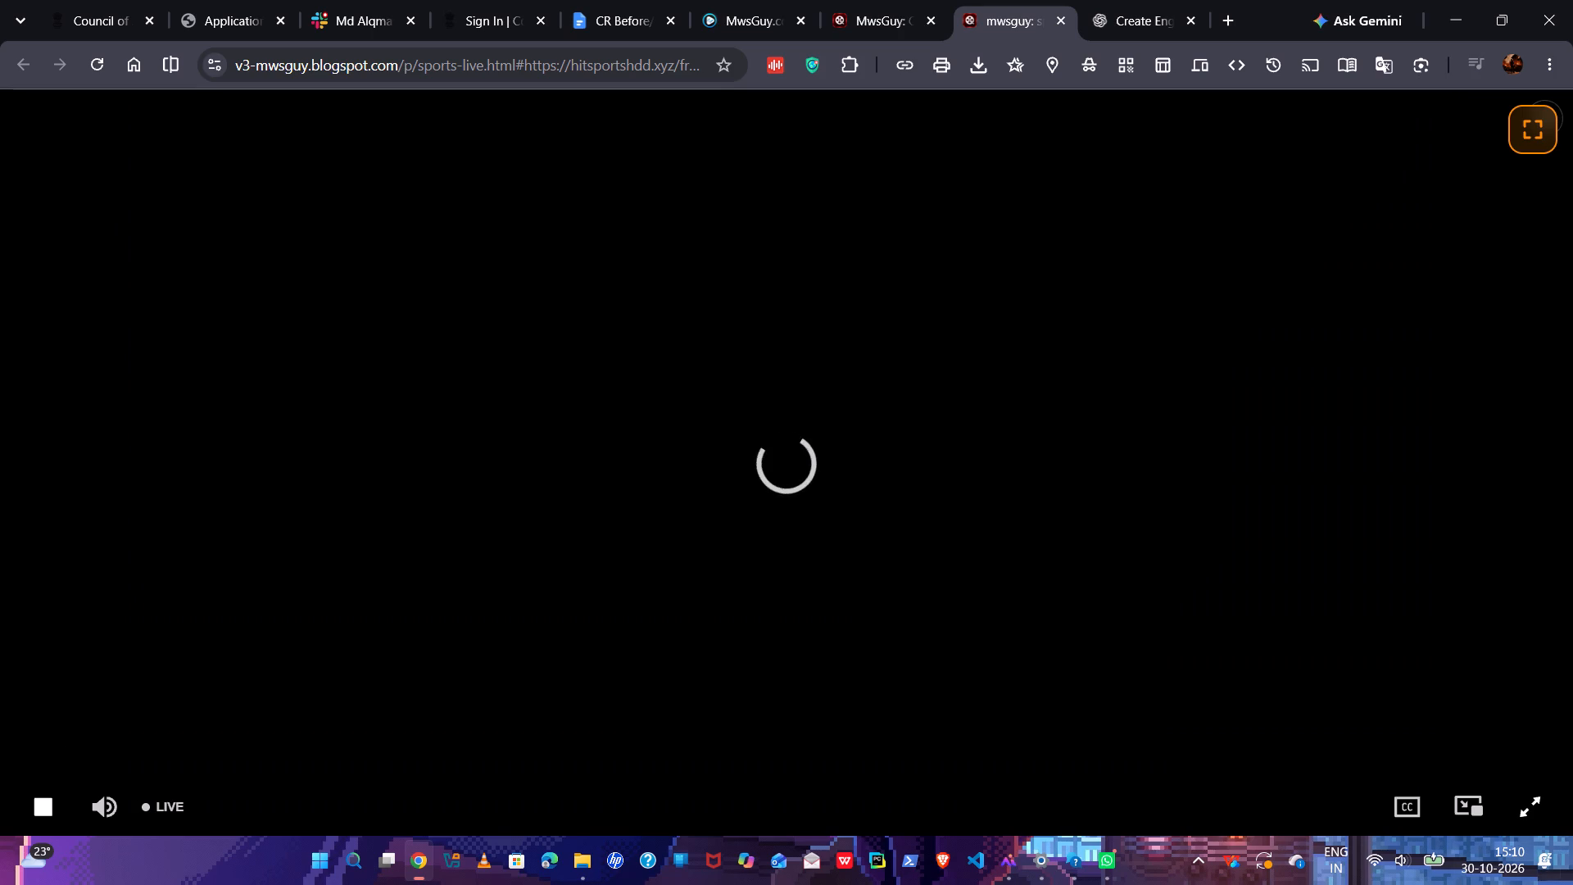
left_click(1534, 806)
left_click(1528, 859)
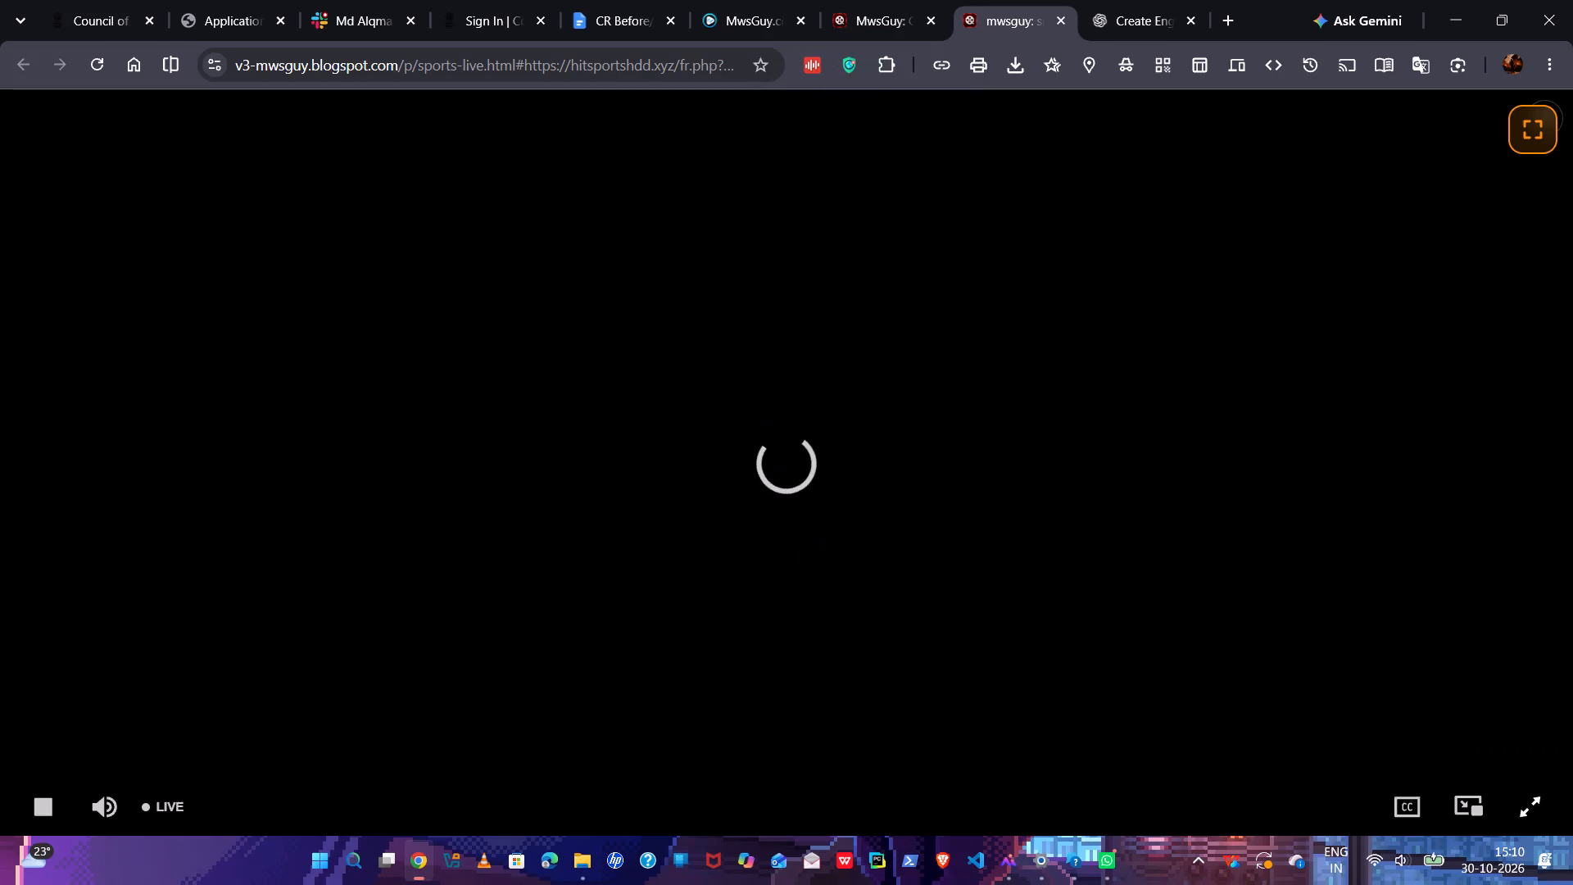
Open the last TNT Sports 1 HD stream for New Zealand vs India, and return to the already open Willow stream.
left_click(887, 2)
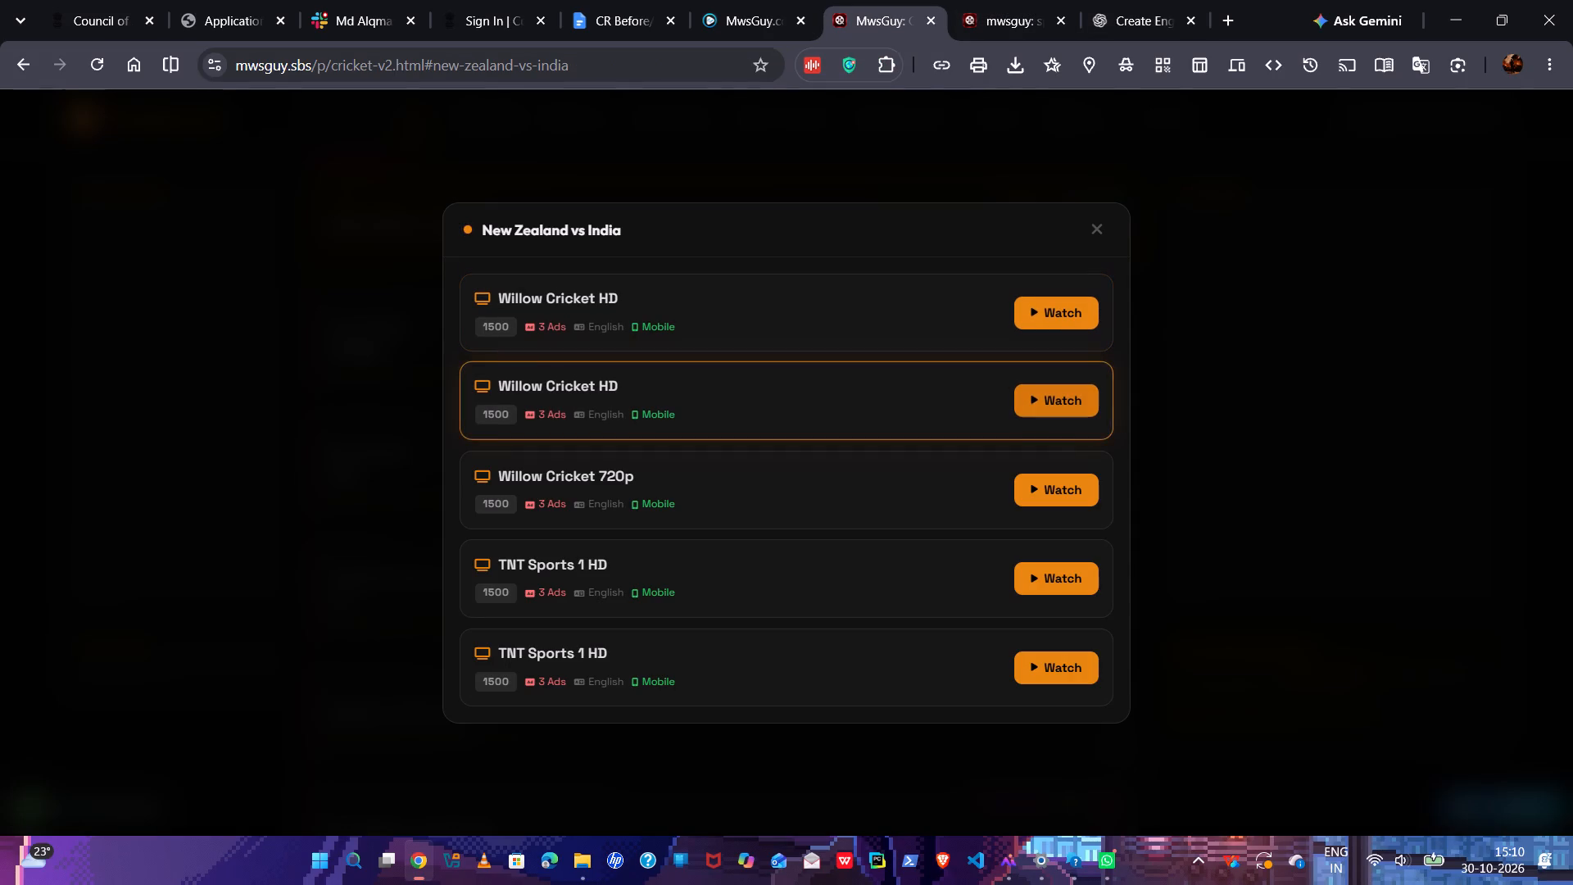
left_click(1062, 665)
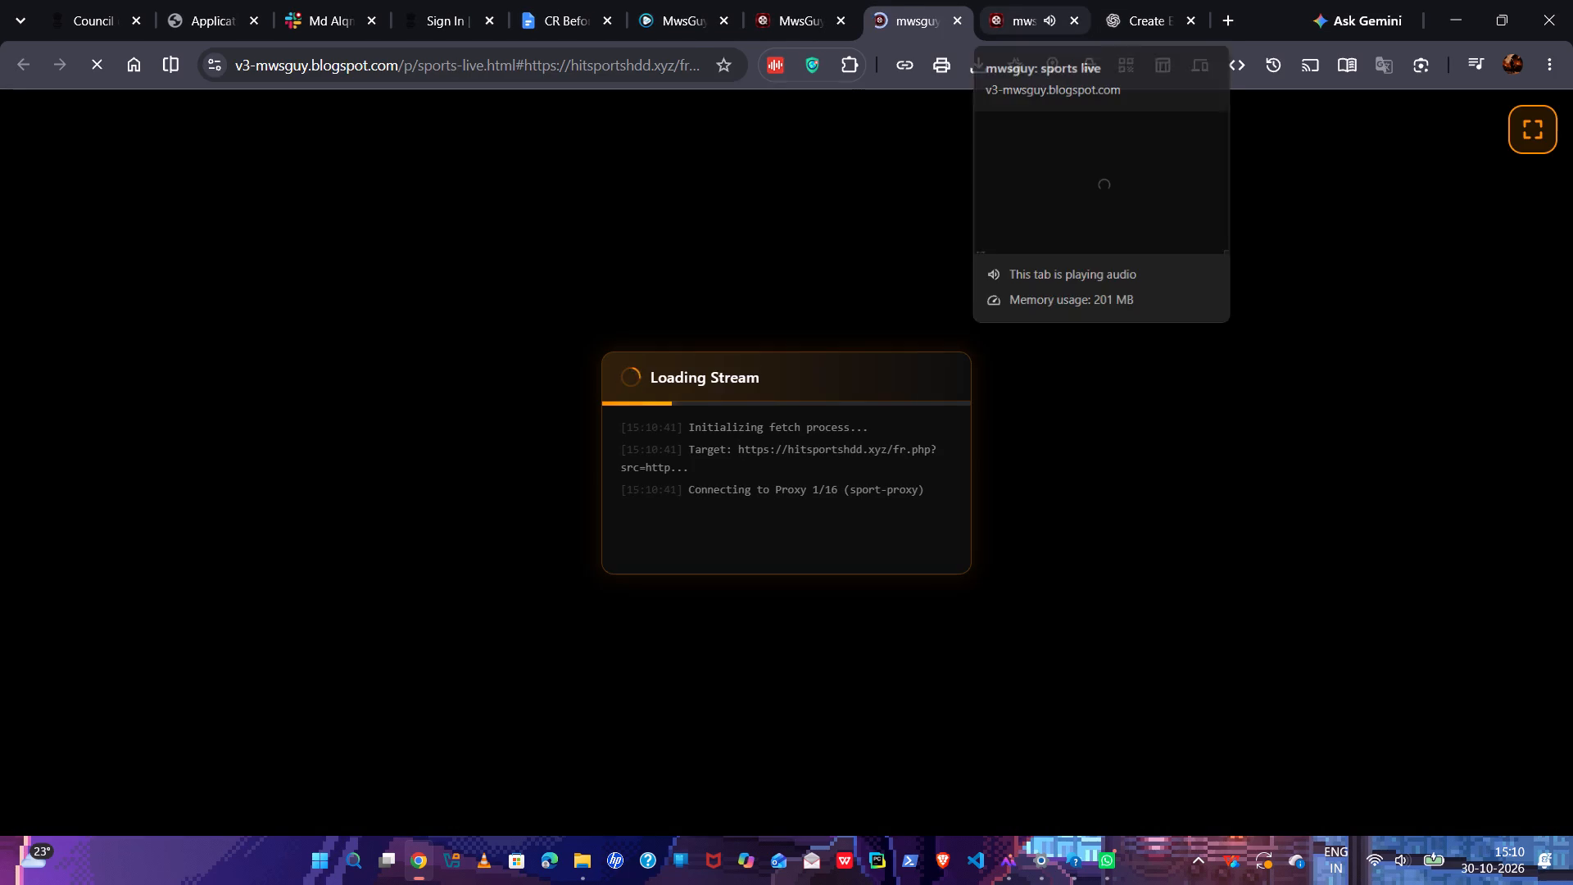
left_click(1012, 2)
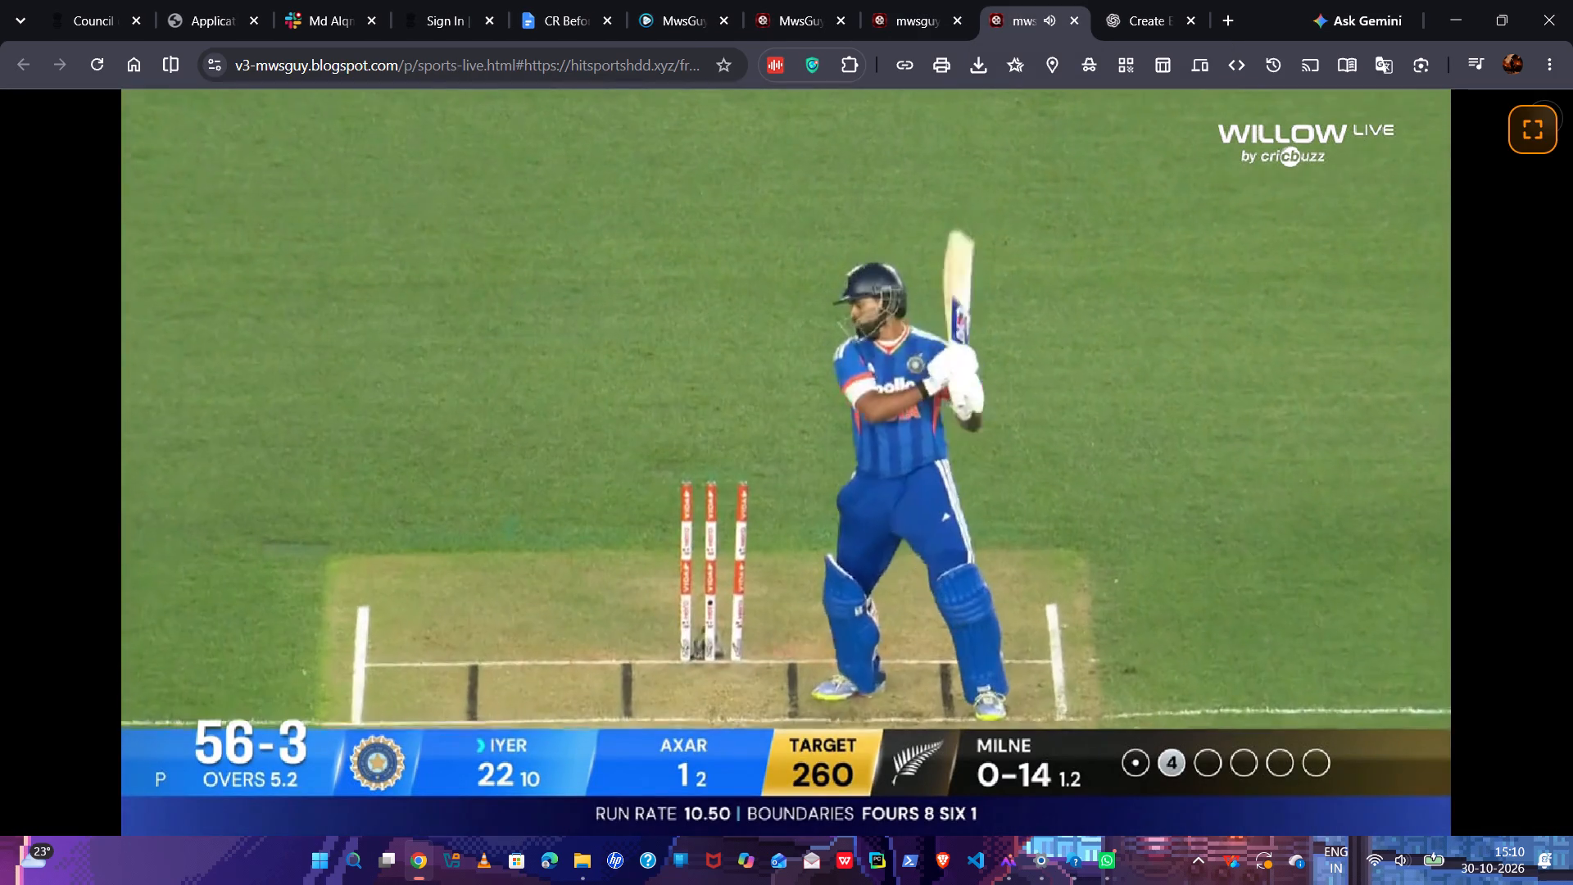